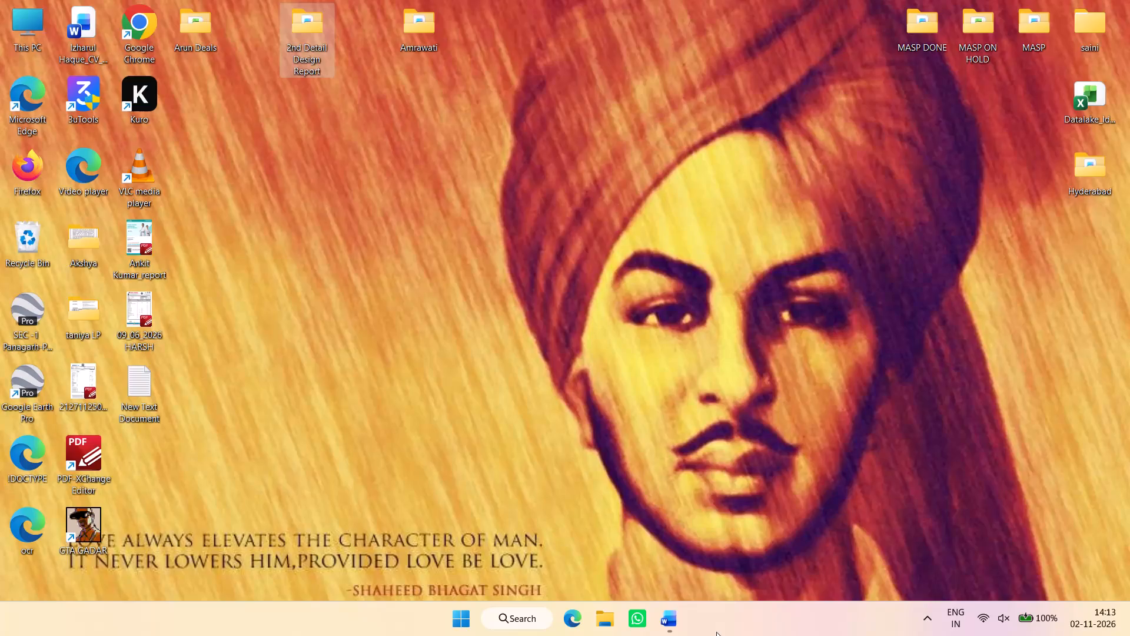
# Switch to the Blackspot observations document in Word and place the cursor below the missing road studs observation for location 78+120.
pyautogui.click(678, 616)
pyautogui.click(672, 388)
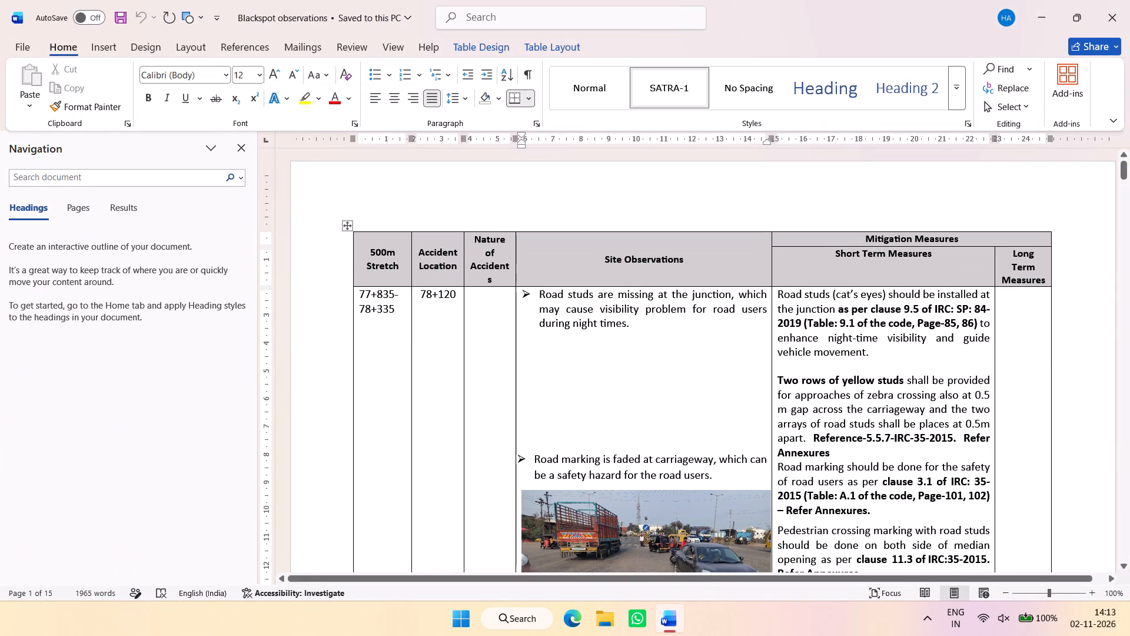
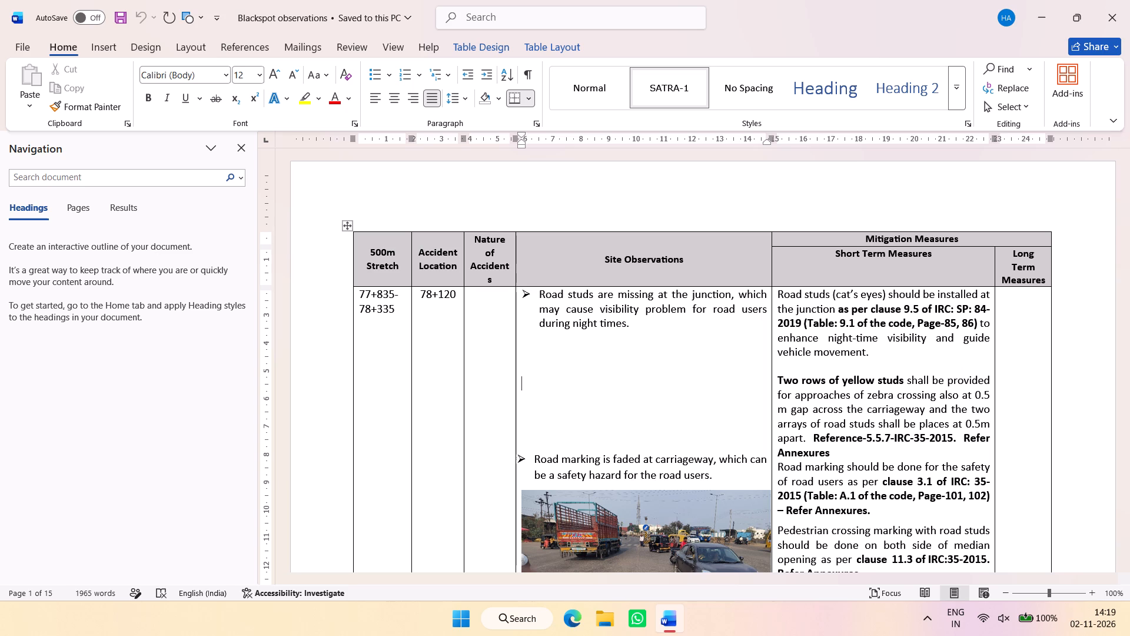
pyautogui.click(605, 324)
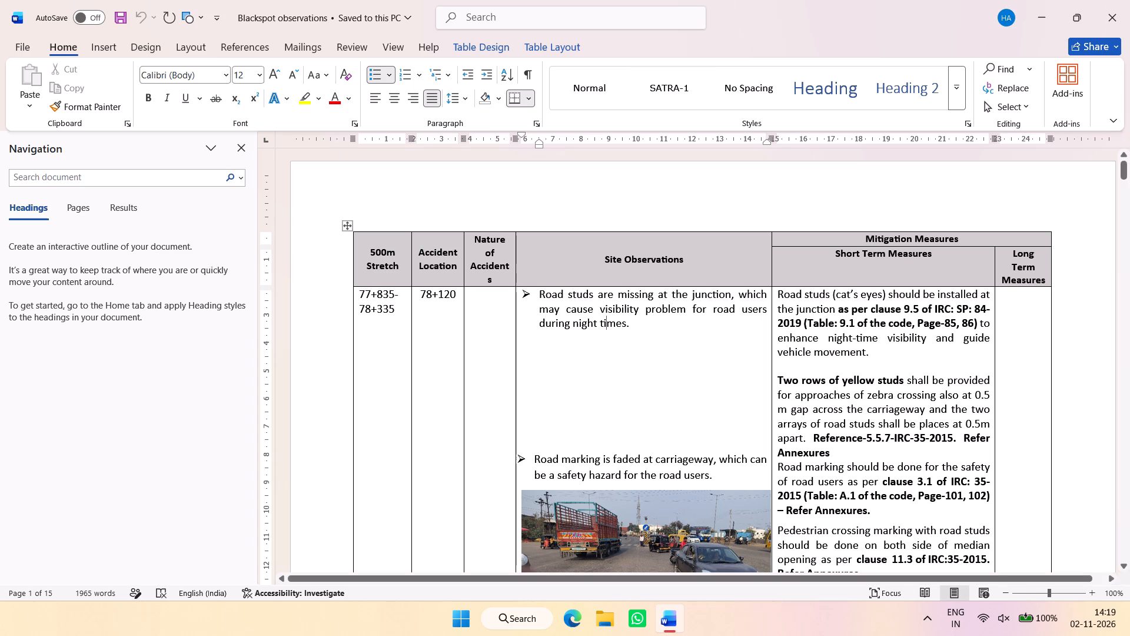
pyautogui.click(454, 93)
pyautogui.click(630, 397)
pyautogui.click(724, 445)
# Add a full stop after "Refer Annexures" at the end of the yellow studs measure for location 78+120.
pyautogui.click(836, 454)
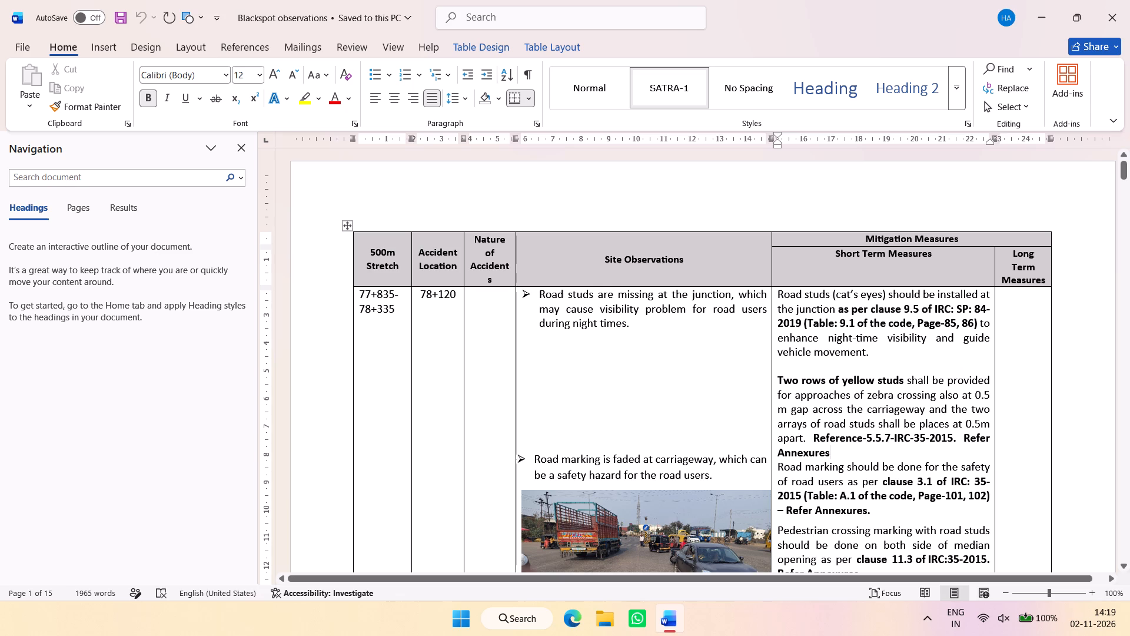
pyautogui.press('.')
# Remove the space before the pedestrian crossing marking paragraph in the Short Term Measures for location 78+120.
pyautogui.click(855, 455)
pyautogui.click(882, 511)
pyautogui.click(455, 99)
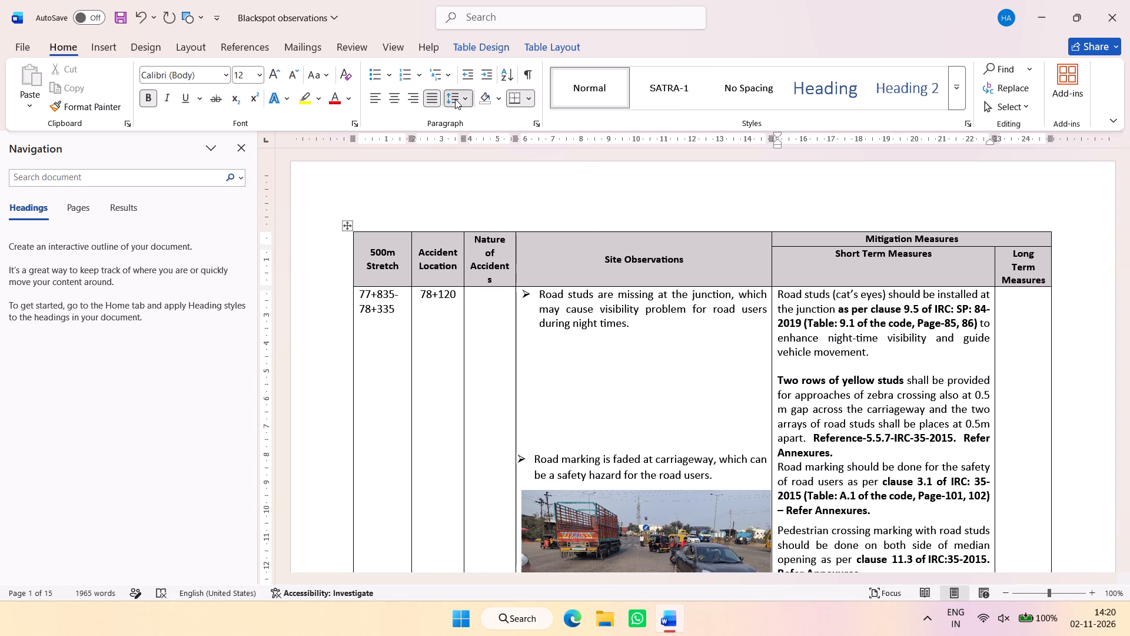
pyautogui.doubleClick(883, 516)
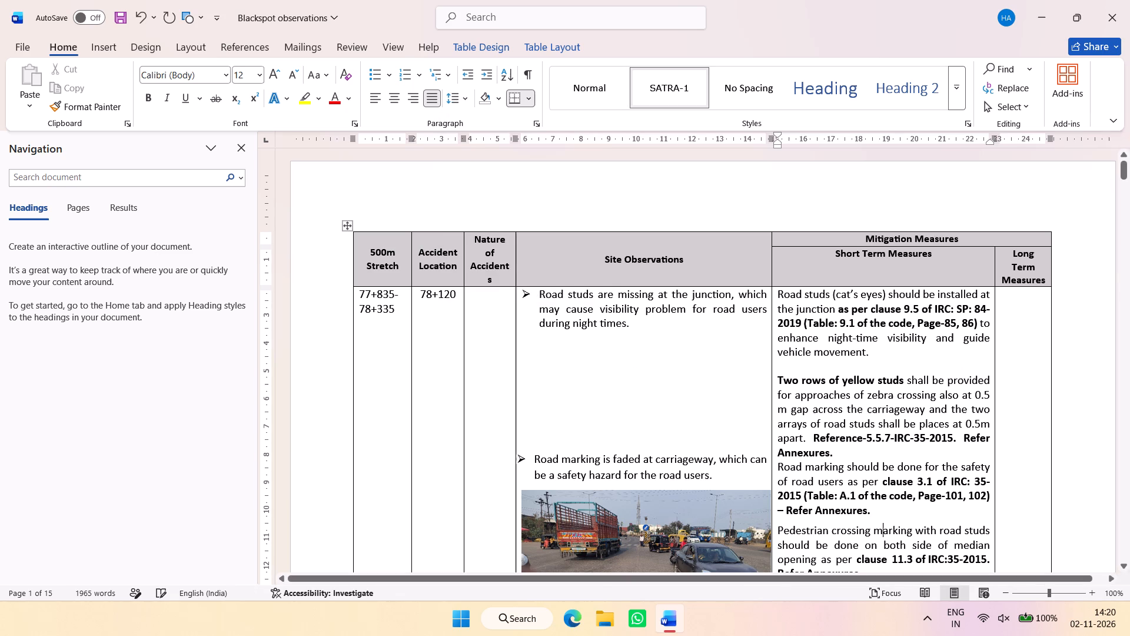
pyautogui.click(882, 519)
pyautogui.click(453, 96)
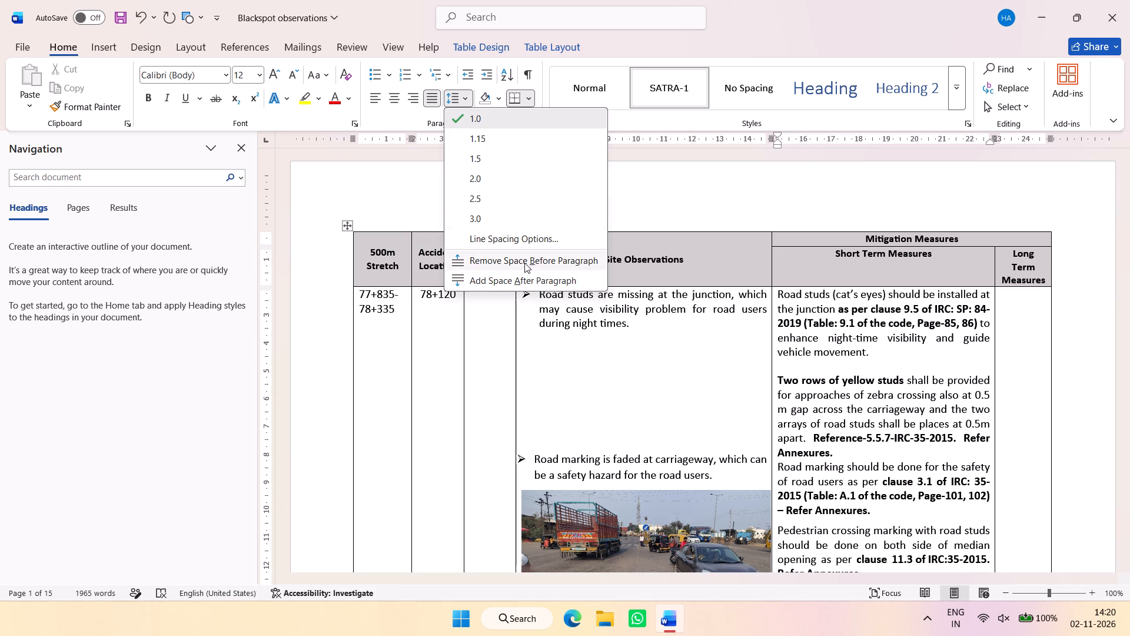
pyautogui.click(524, 263)
# Set the line spacing to 1.0 across the Site Observations and Short Term Measures cells for location 78+120.
pyautogui.click(851, 448)
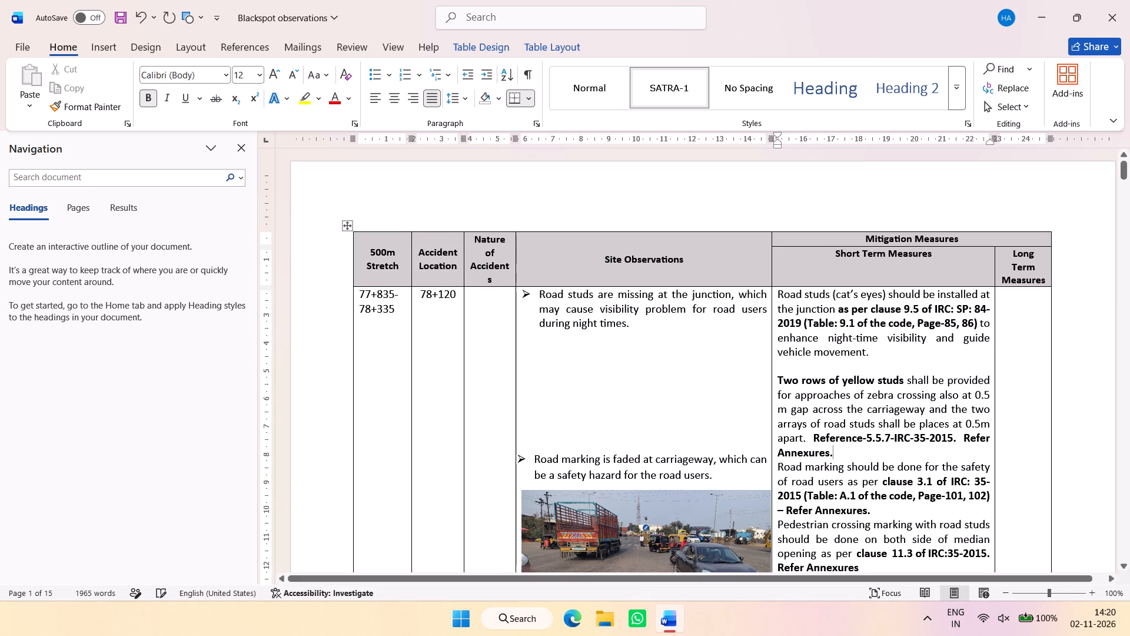
pyautogui.click(806, 365)
pyautogui.click(594, 330)
pyautogui.moveTo(607, 367); pyautogui.dragTo(823, 365)
pyautogui.click(453, 98)
pyautogui.click(460, 120)
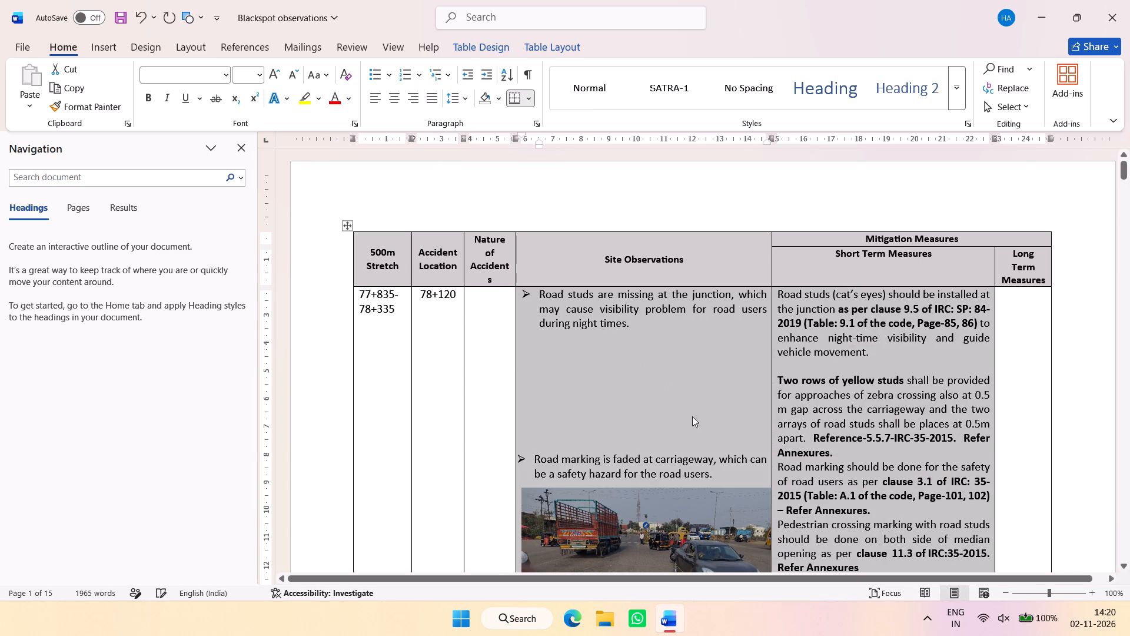
# Insert a blank line above the faded road marking observation for location 78+120.
pyautogui.click(706, 433)
pyautogui.press('Return')
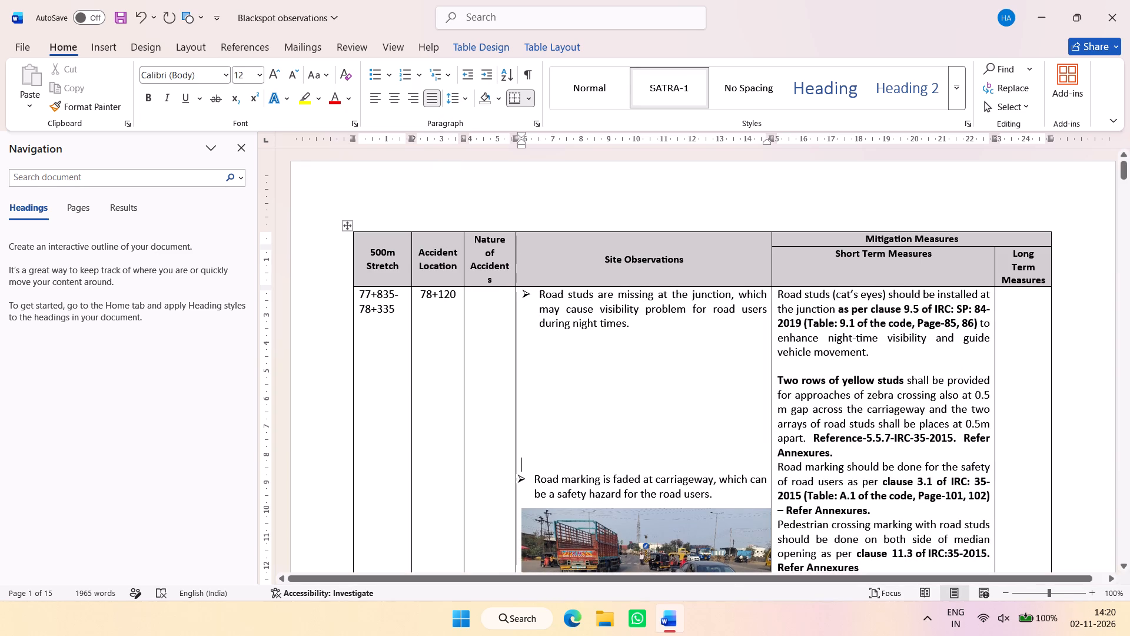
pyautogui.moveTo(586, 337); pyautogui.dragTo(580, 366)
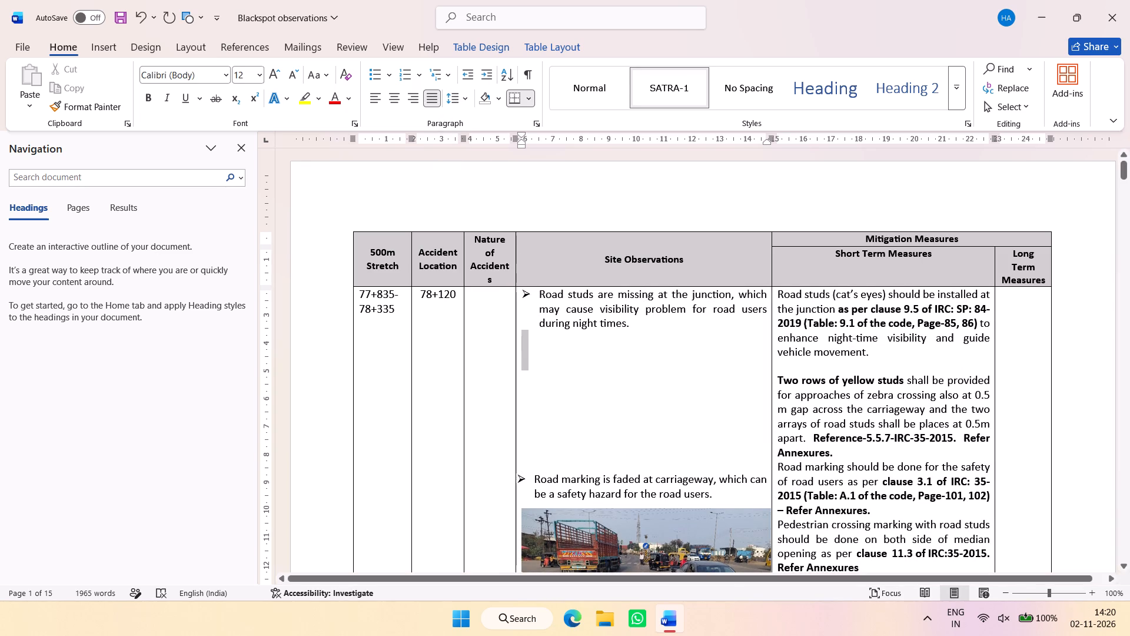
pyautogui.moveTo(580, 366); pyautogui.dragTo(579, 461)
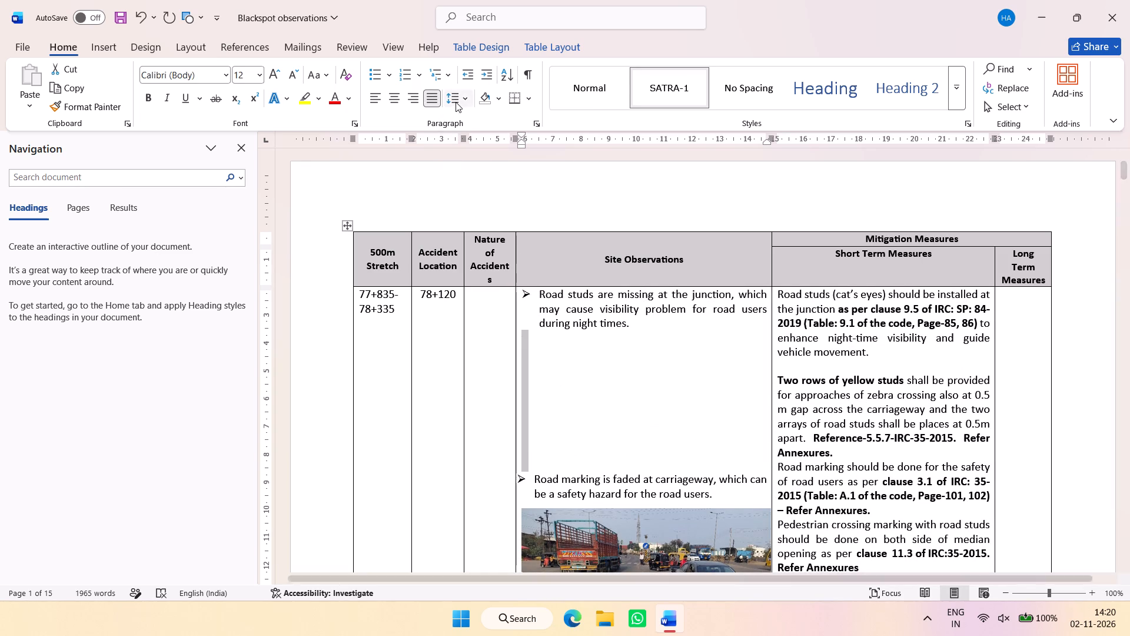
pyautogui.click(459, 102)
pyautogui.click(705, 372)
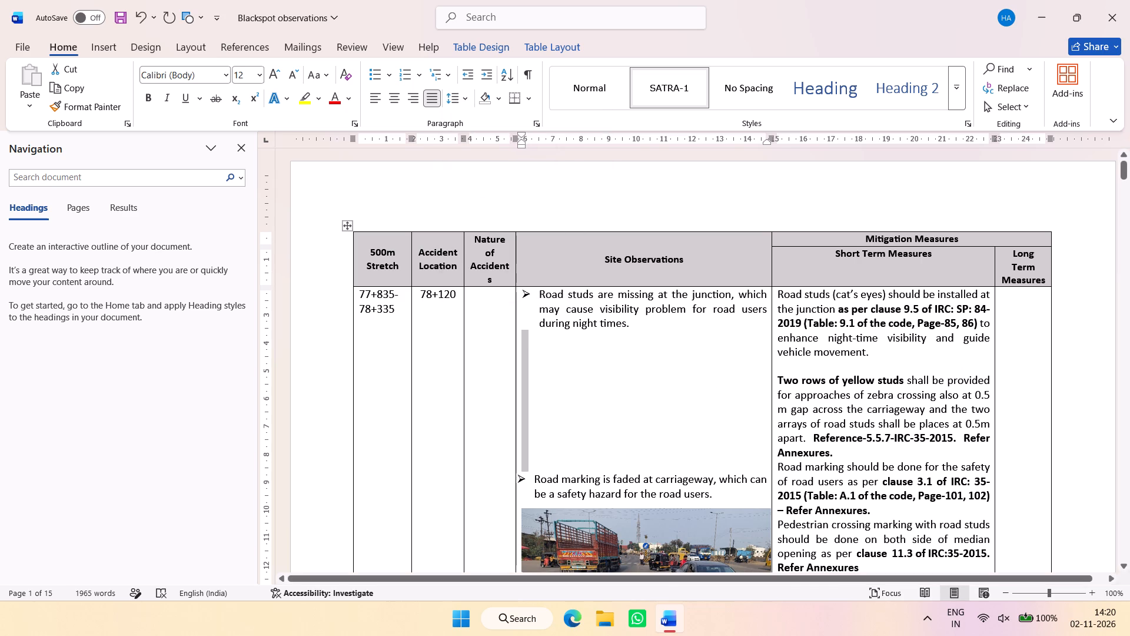
# Insert a blank line between the yellow studs measure and the road marking measure for location 78+120.
pyautogui.click(846, 450)
pyautogui.press('Return')
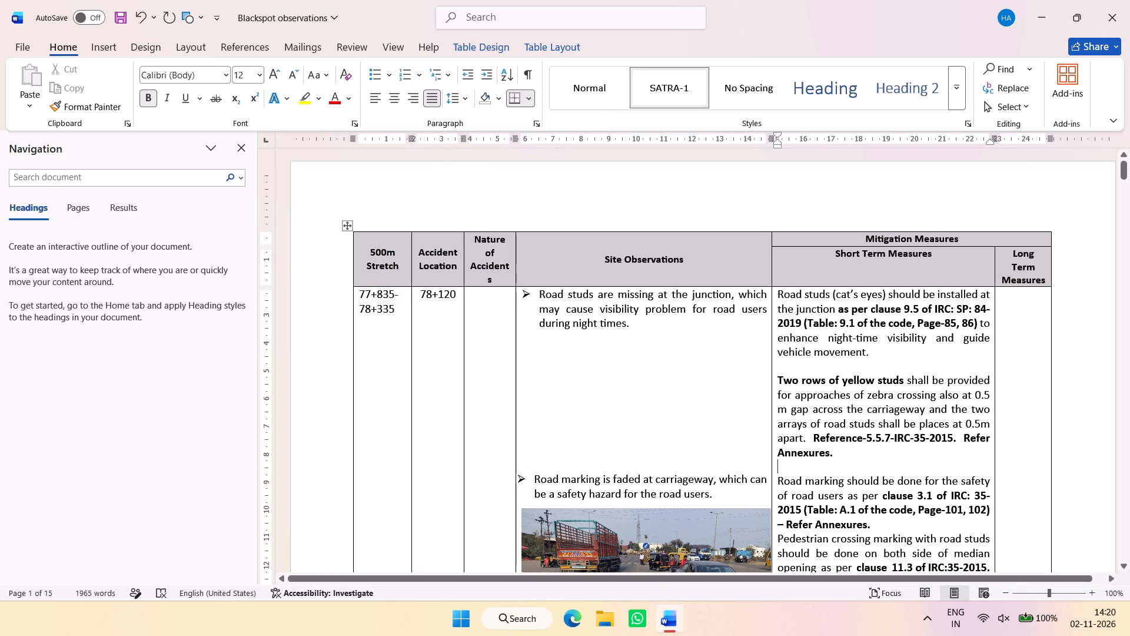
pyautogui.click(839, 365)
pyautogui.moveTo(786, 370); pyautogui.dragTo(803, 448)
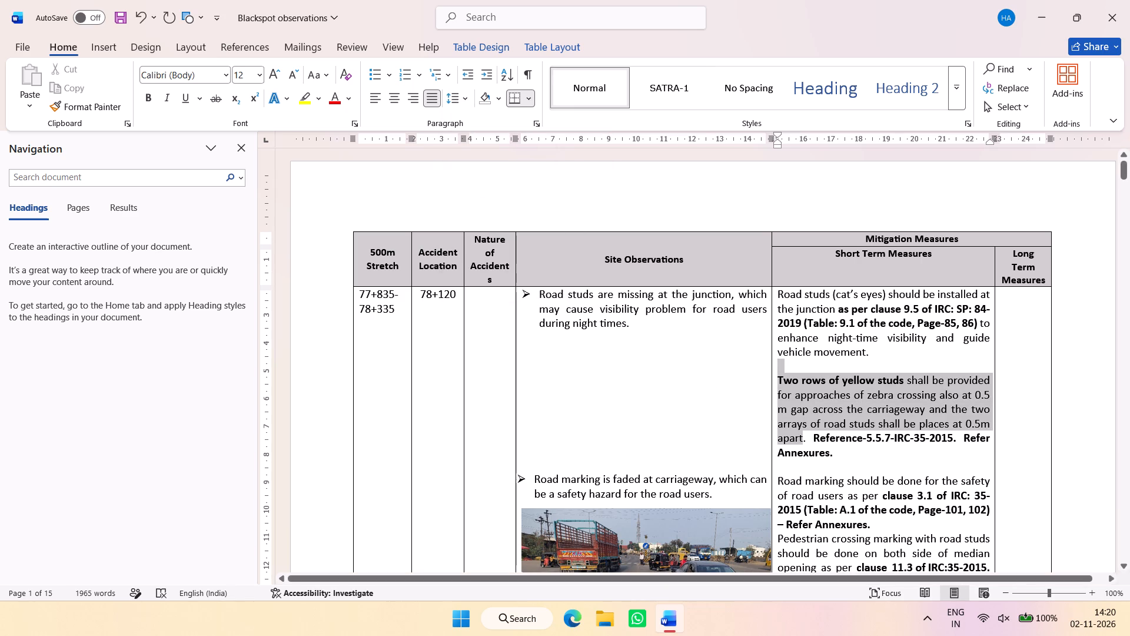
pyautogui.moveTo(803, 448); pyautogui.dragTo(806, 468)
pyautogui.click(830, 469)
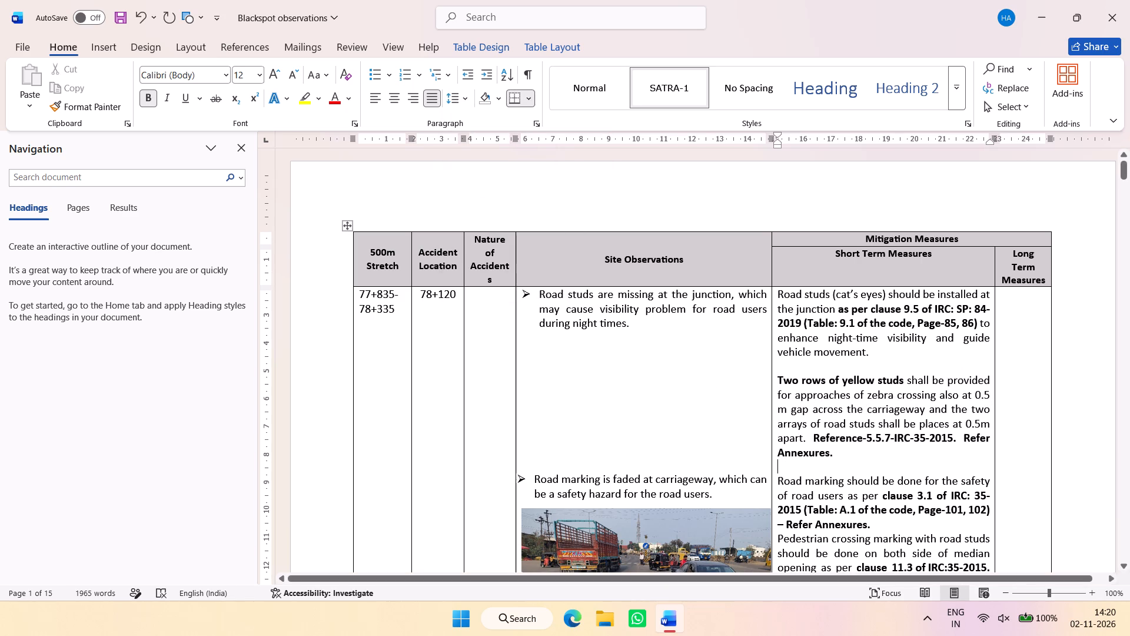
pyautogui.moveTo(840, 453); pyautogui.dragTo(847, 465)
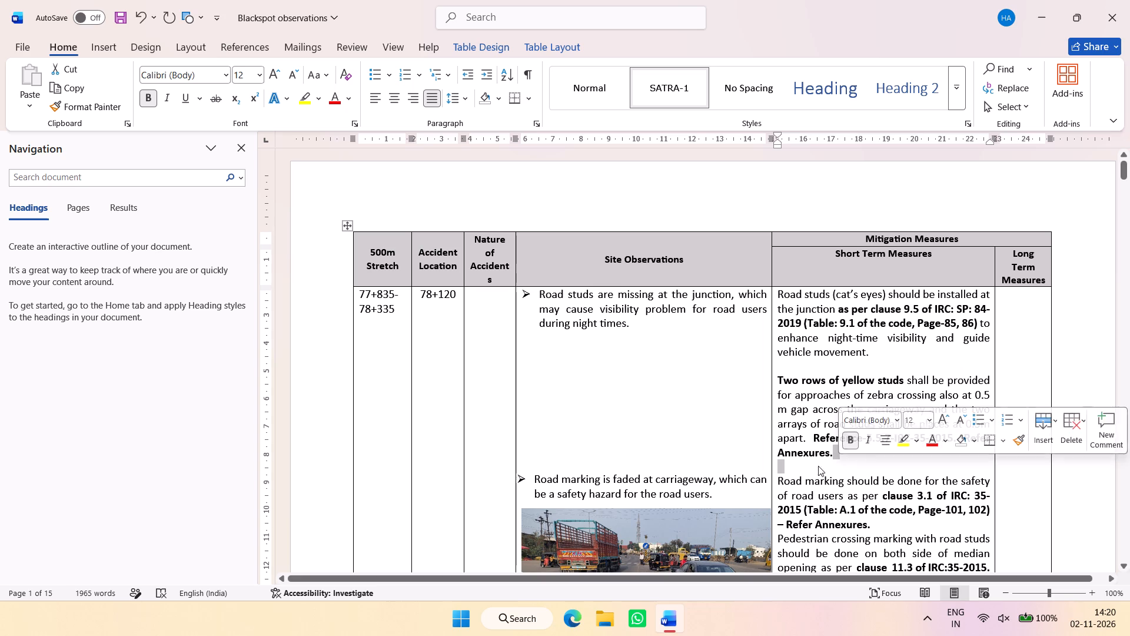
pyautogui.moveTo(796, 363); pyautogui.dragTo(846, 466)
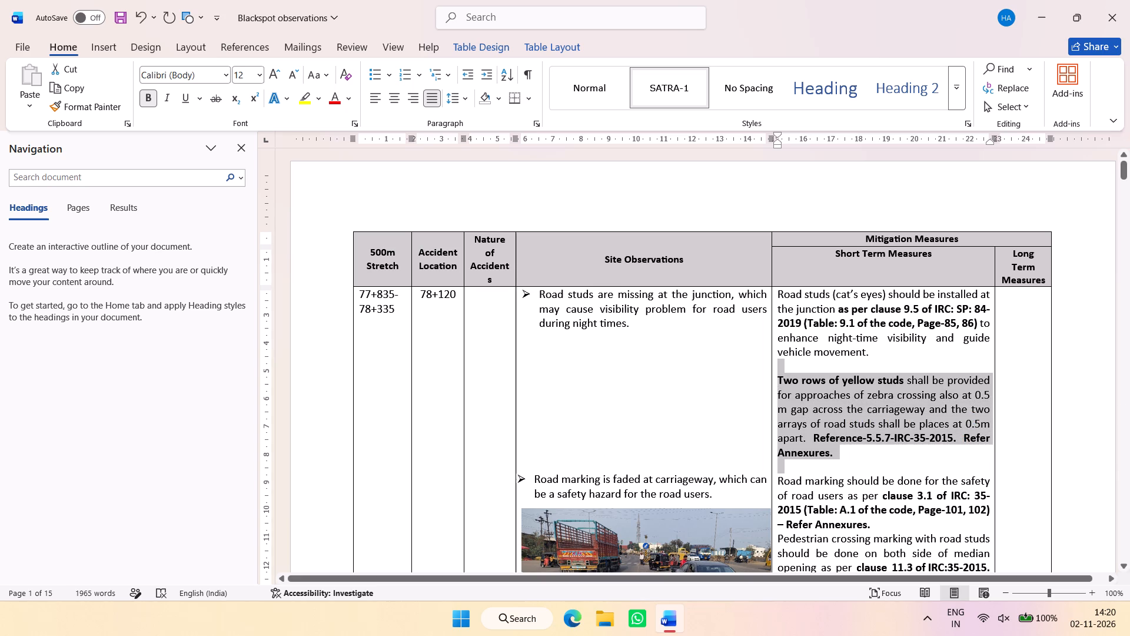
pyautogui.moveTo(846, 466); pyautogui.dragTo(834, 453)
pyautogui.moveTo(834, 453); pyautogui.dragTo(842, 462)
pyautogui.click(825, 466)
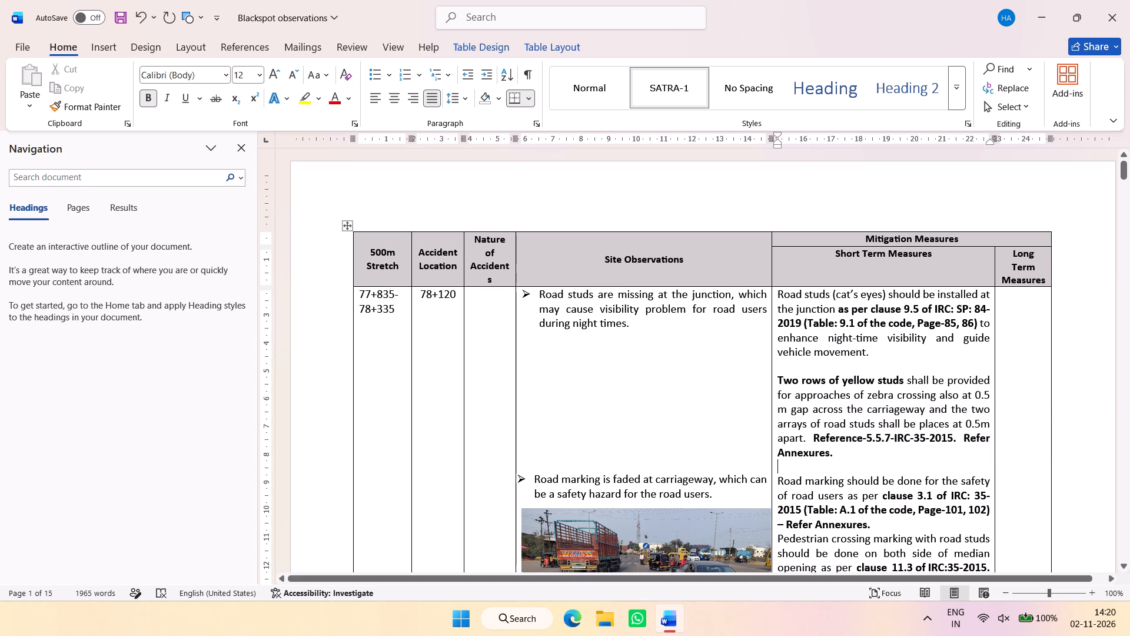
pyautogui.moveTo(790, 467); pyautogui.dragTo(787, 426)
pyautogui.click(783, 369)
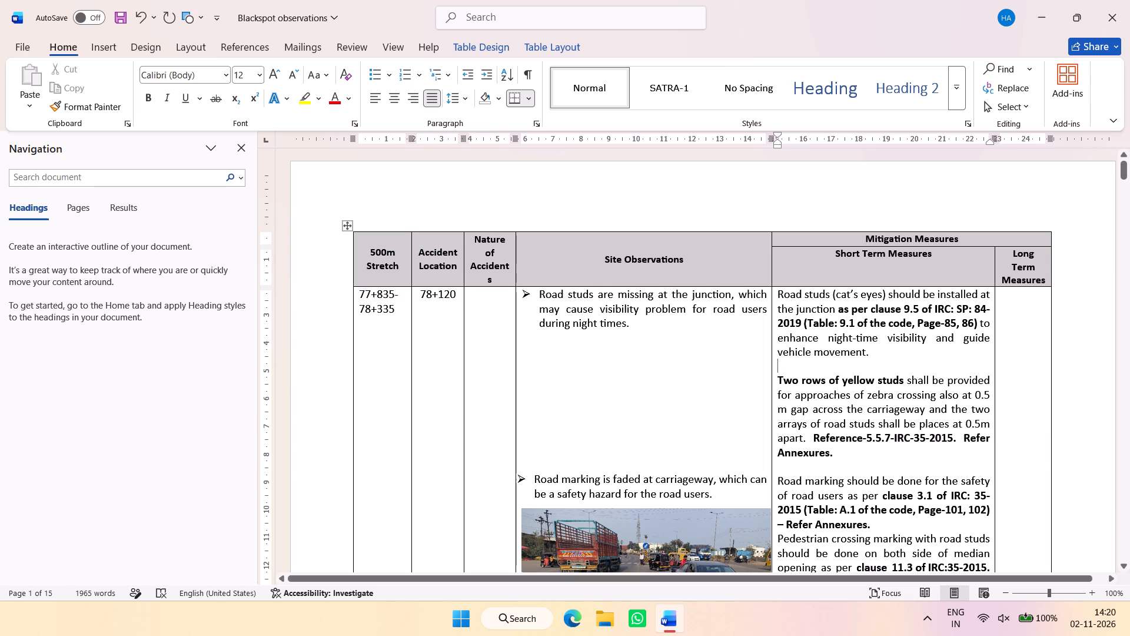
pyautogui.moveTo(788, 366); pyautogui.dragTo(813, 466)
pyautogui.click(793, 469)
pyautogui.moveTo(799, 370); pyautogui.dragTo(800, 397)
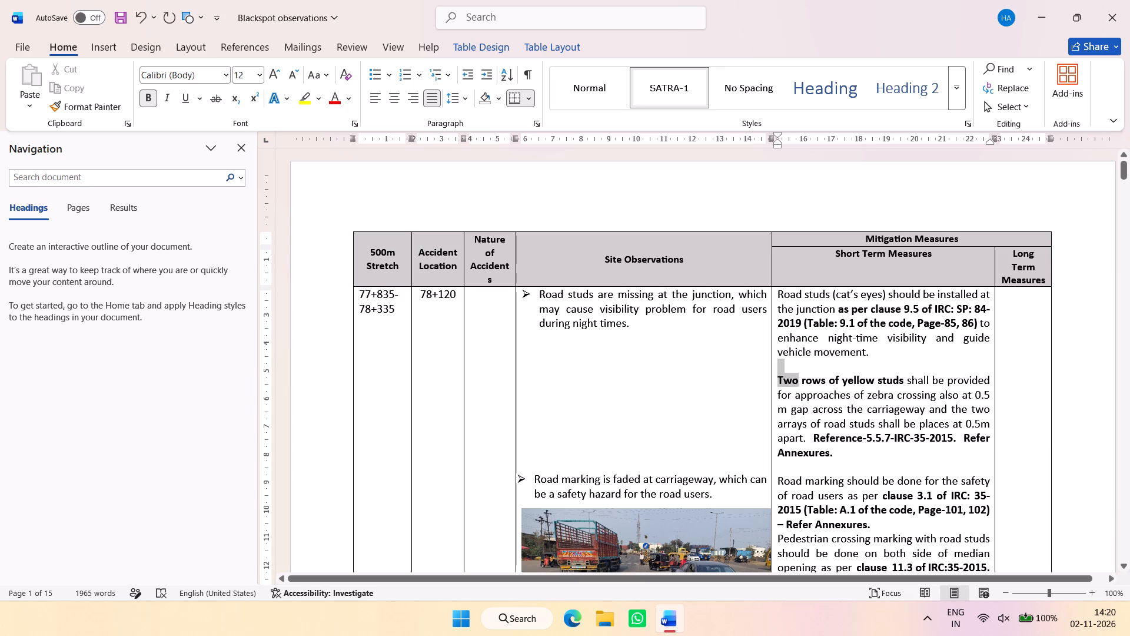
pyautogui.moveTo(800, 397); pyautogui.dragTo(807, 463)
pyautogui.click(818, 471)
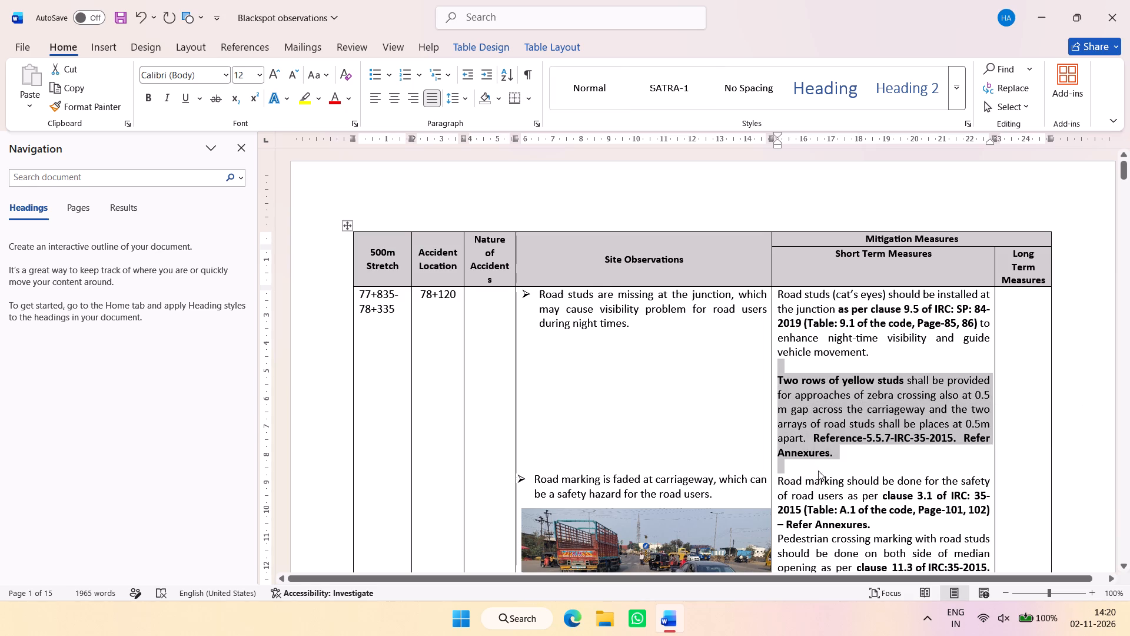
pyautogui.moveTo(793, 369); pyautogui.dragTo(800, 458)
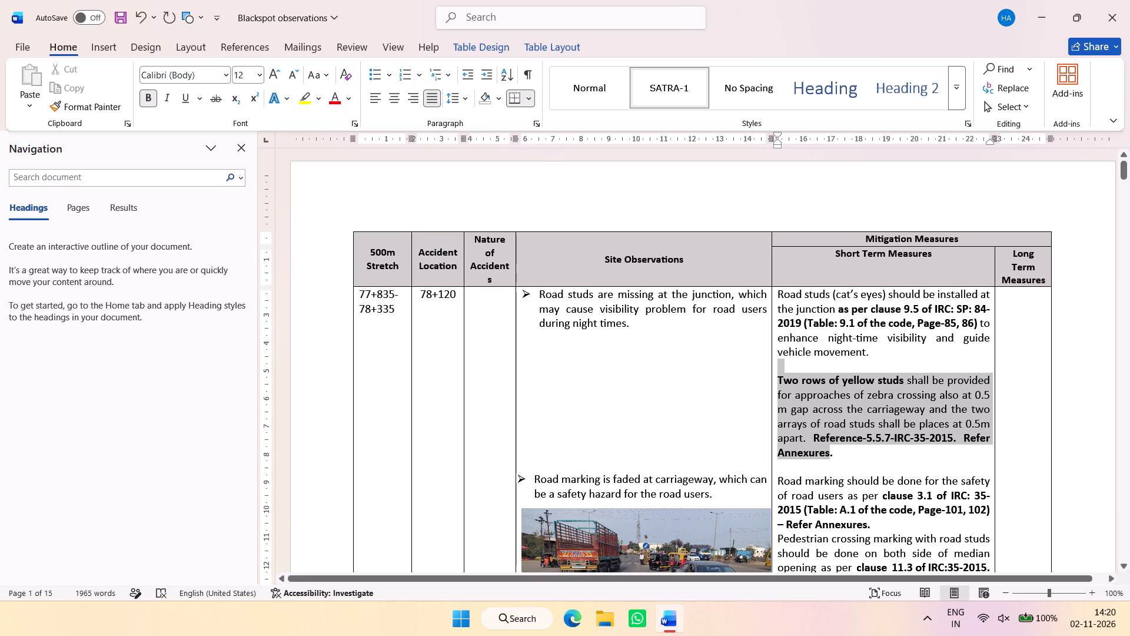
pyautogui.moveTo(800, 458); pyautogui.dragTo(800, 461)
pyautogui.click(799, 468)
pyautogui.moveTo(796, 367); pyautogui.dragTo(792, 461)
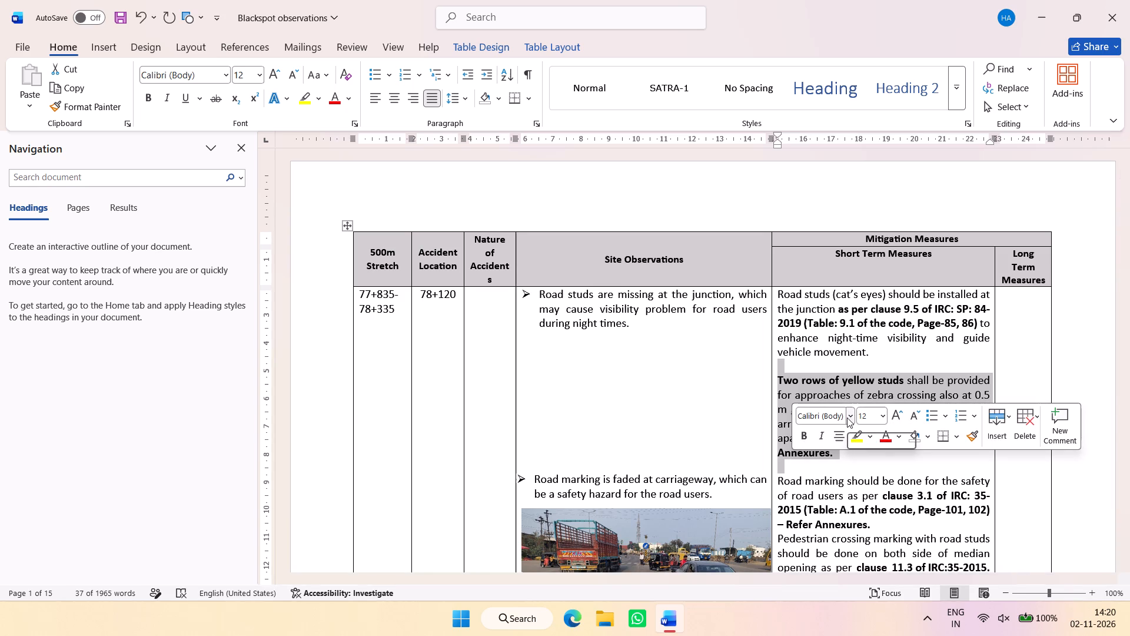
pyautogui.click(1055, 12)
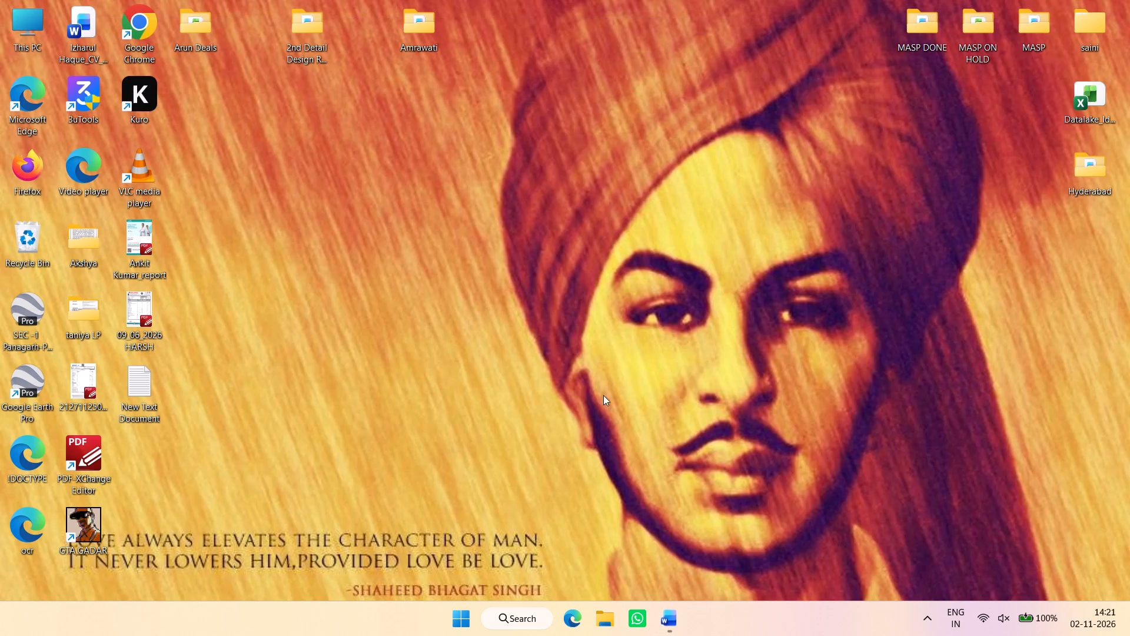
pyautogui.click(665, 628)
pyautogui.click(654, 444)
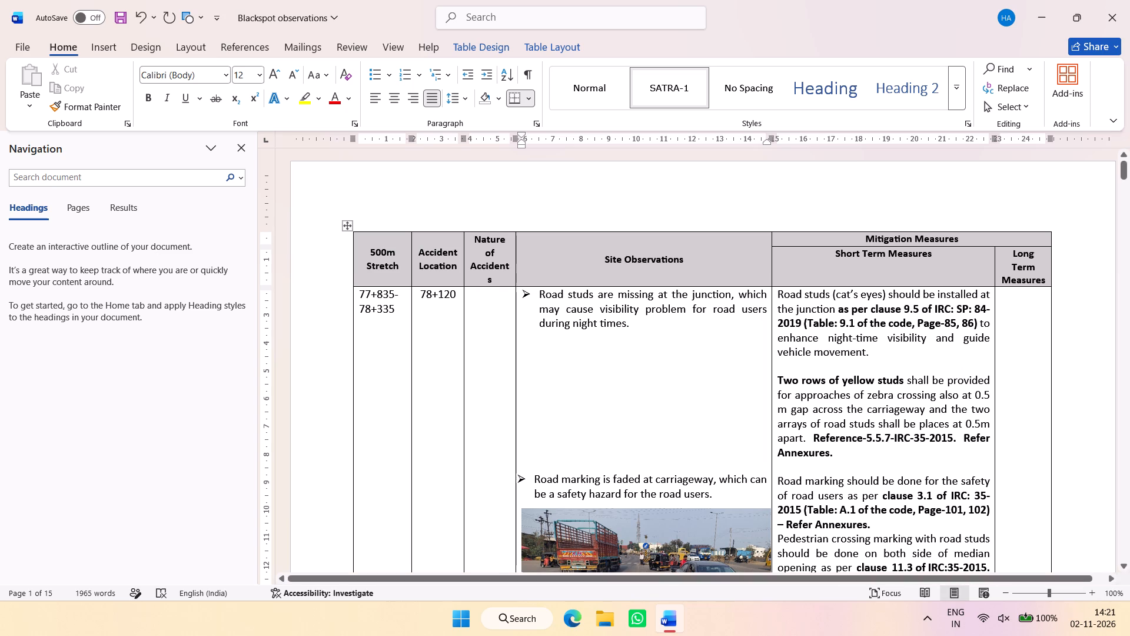
# Review how the site observations line up with the short term measures on the first two pages.
pyautogui.scroll(-1, 672, 399)
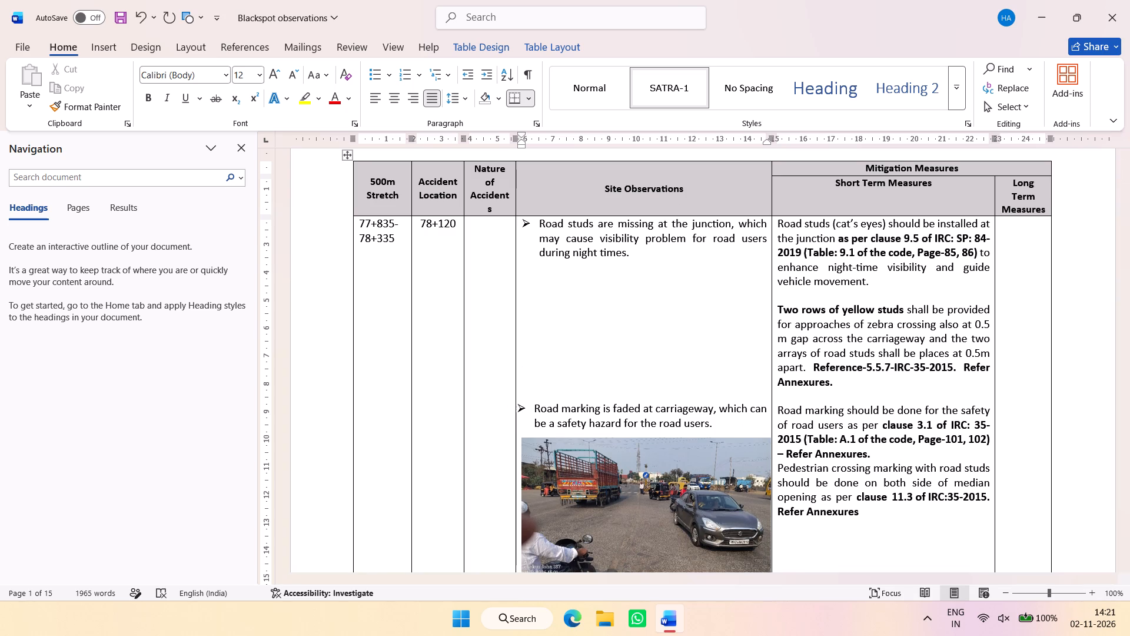
pyautogui.click(826, 292)
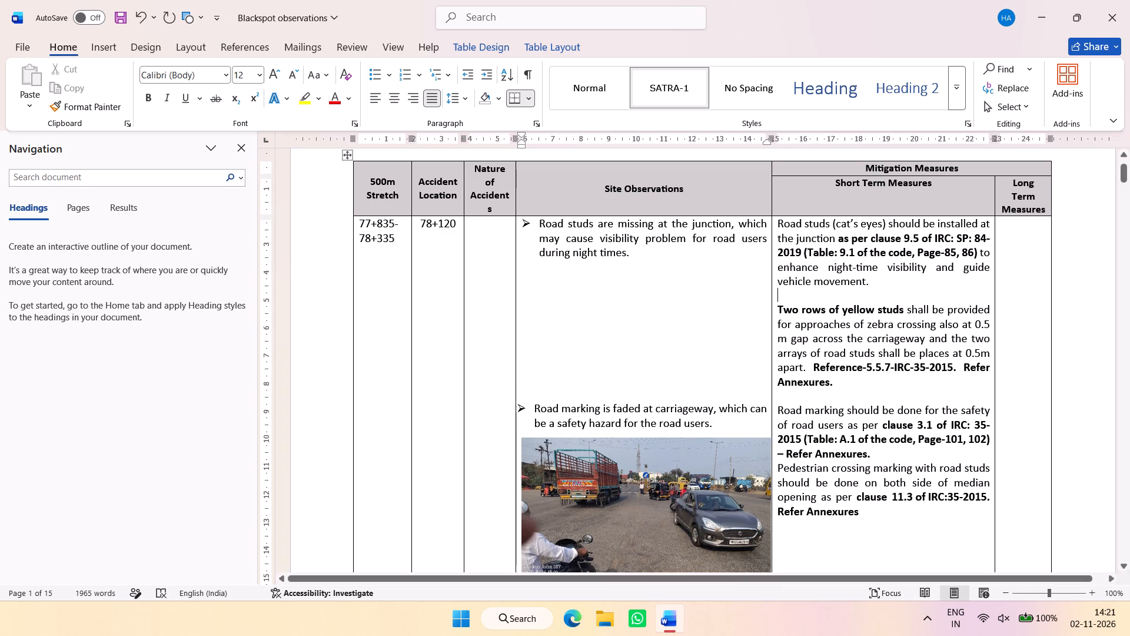
pyautogui.click(822, 396)
pyautogui.scroll(-2, 804, 389)
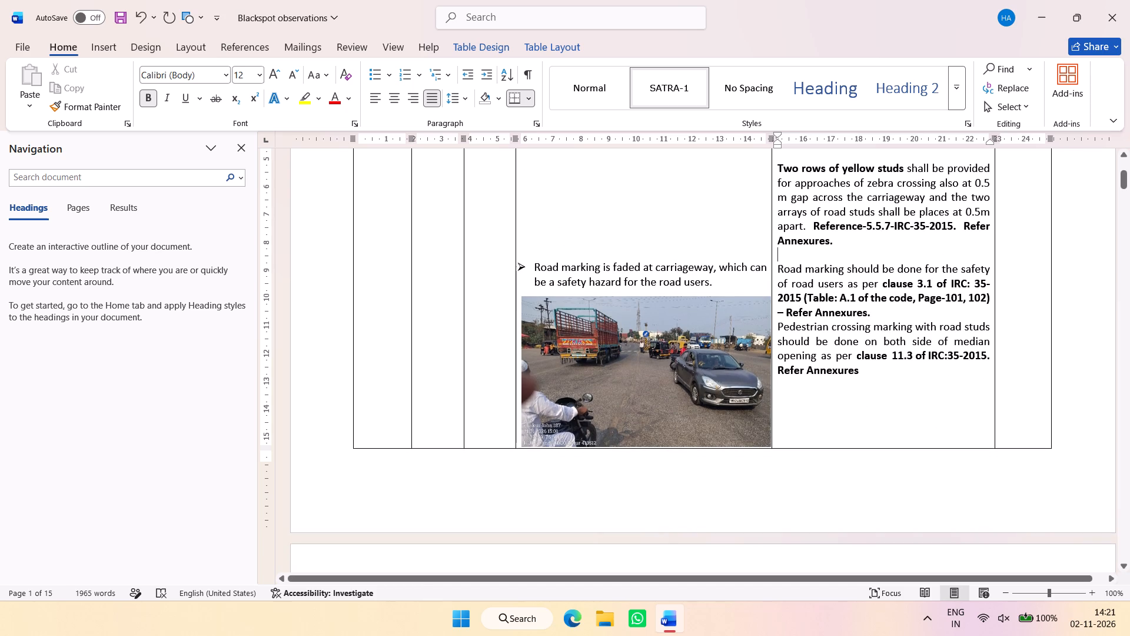
pyautogui.click(874, 310)
pyautogui.scroll(-5, 865, 344)
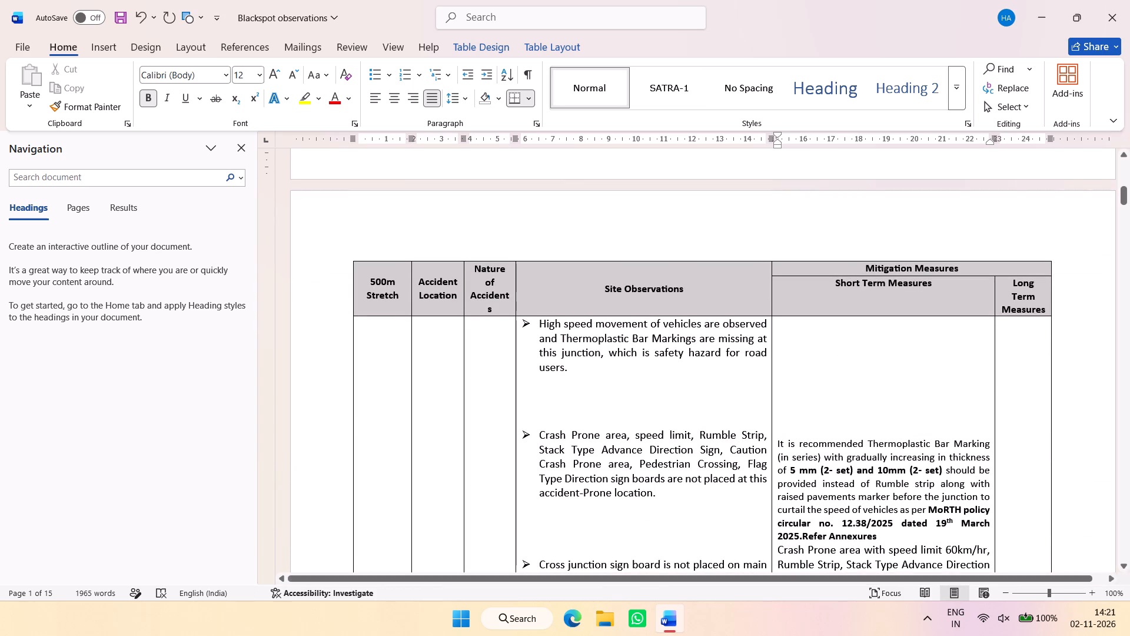
pyautogui.scroll(2, 783, 409)
pyautogui.scroll(-3, 797, 401)
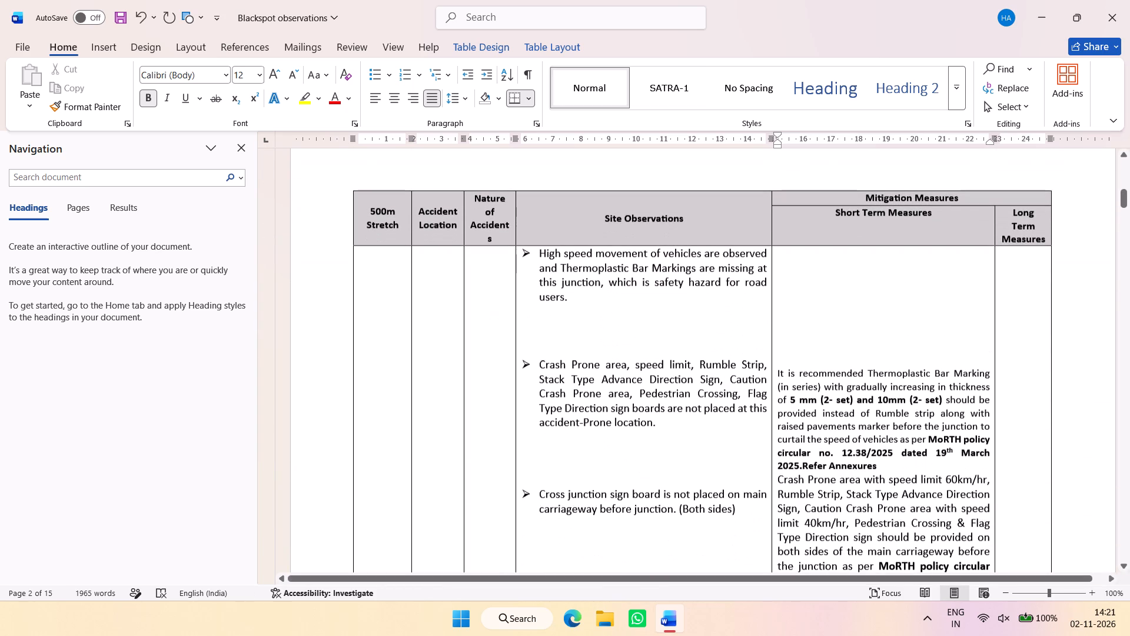
pyautogui.scroll(7, 776, 405)
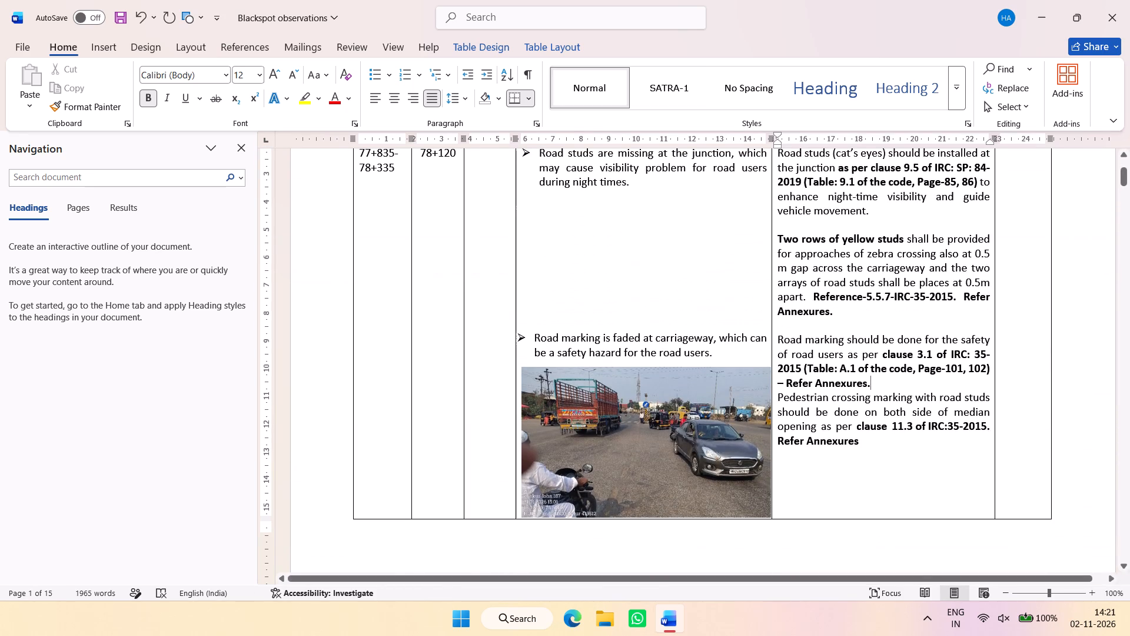
pyautogui.scroll(1, 776, 405)
pyautogui.scroll(-6, 636, 299)
pyautogui.scroll(11, 636, 301)
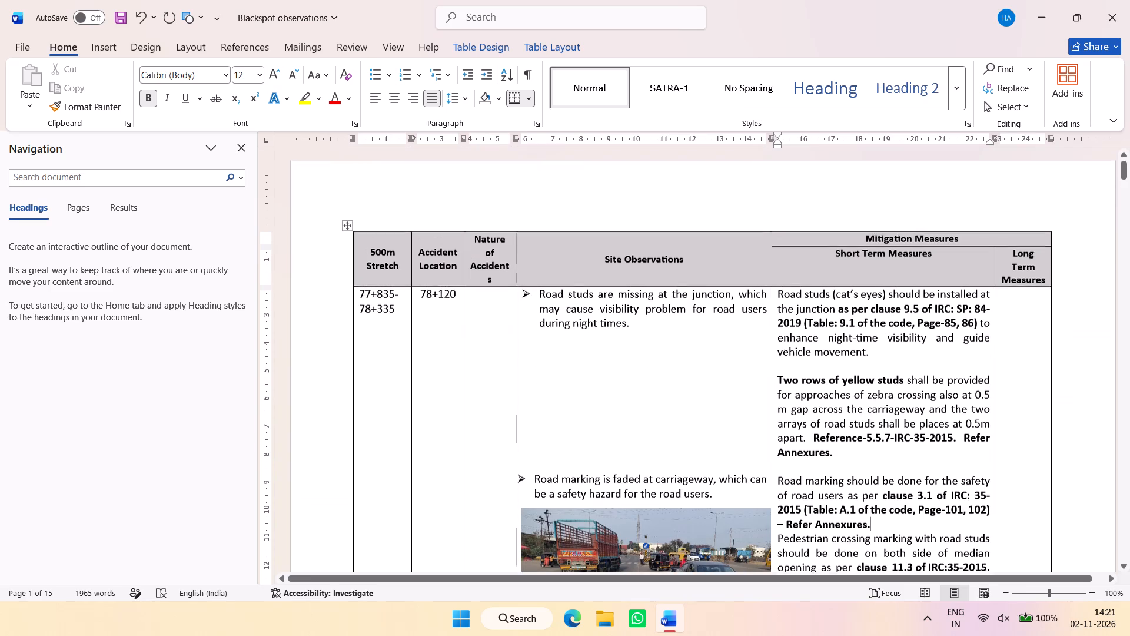
pyautogui.scroll(4, 636, 301)
pyautogui.scroll(-2, 625, 315)
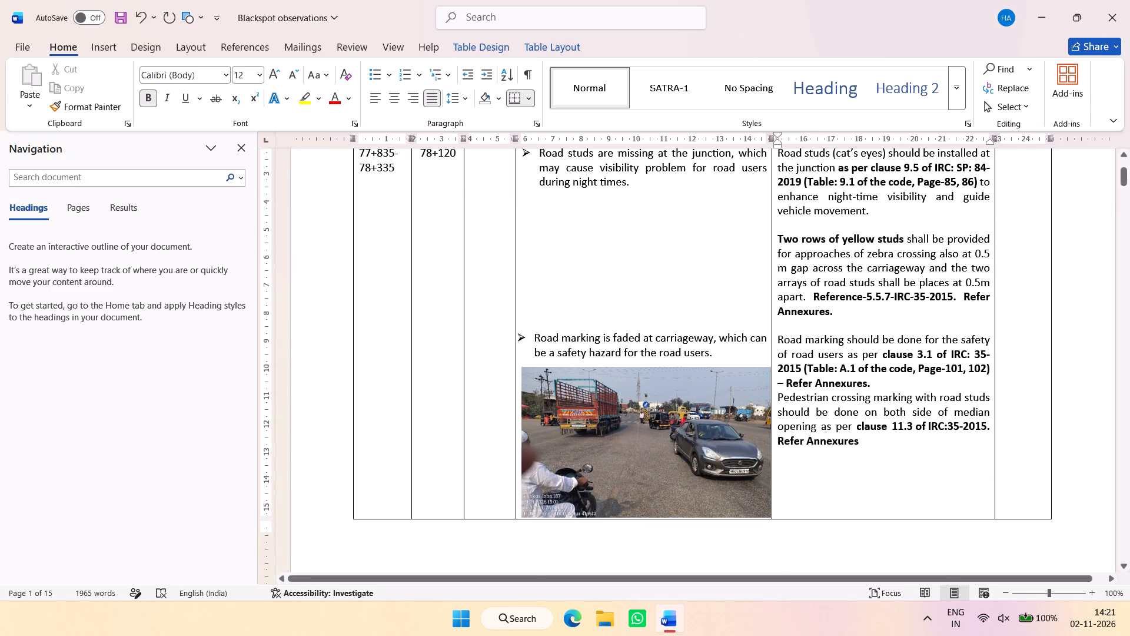
# Examine the faded road marking photo for location 78+120 and the site photos and measures through the third page.
pyautogui.click(609, 441)
pyautogui.keyDown('ctrl'); pyautogui.scroll(17, 547, 498); pyautogui.keyUp('ctrl')
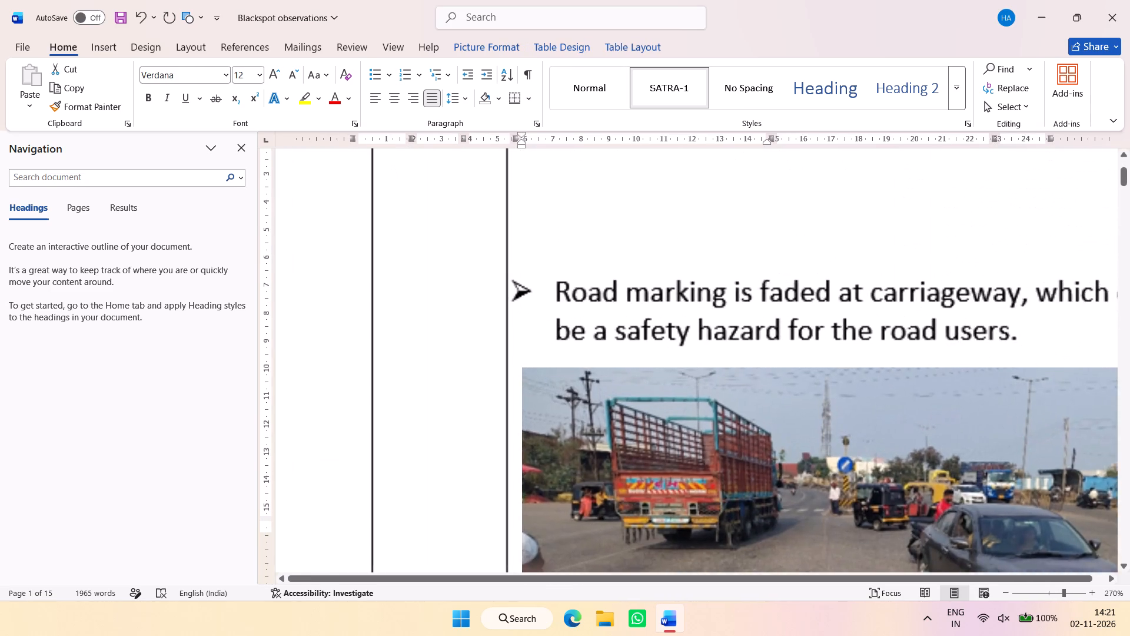
pyautogui.scroll(-2, 641, 356)
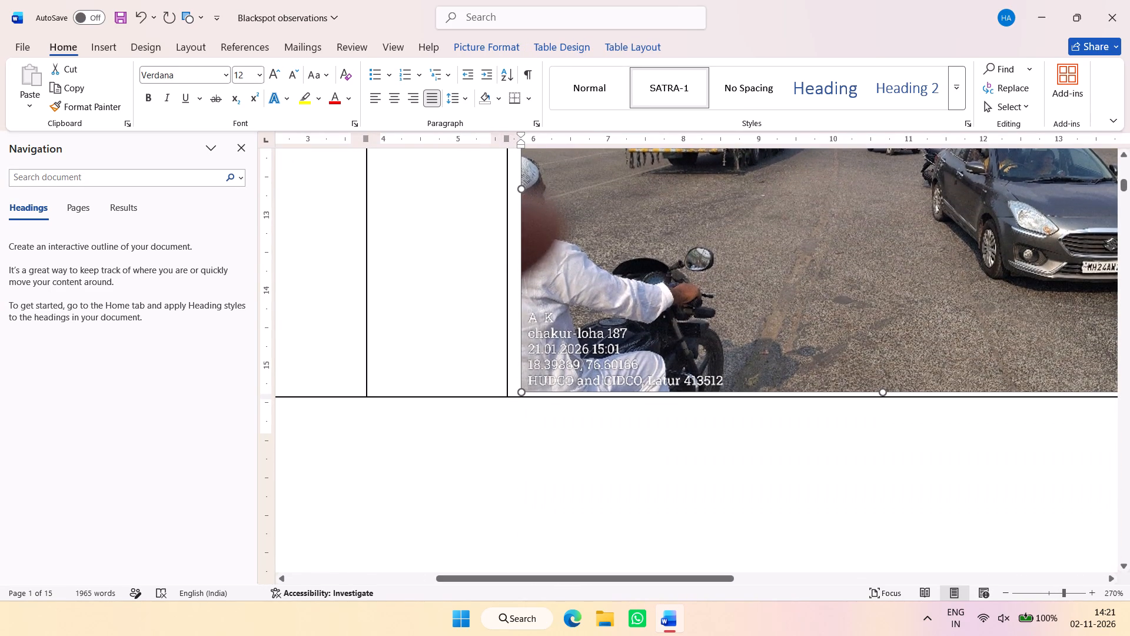
pyautogui.keyDown('ctrl'); pyautogui.scroll(-9, 723, 333); pyautogui.keyUp('ctrl')
pyautogui.keyDown('ctrl'); pyautogui.scroll(-9, 615, 343); pyautogui.keyUp('ctrl')
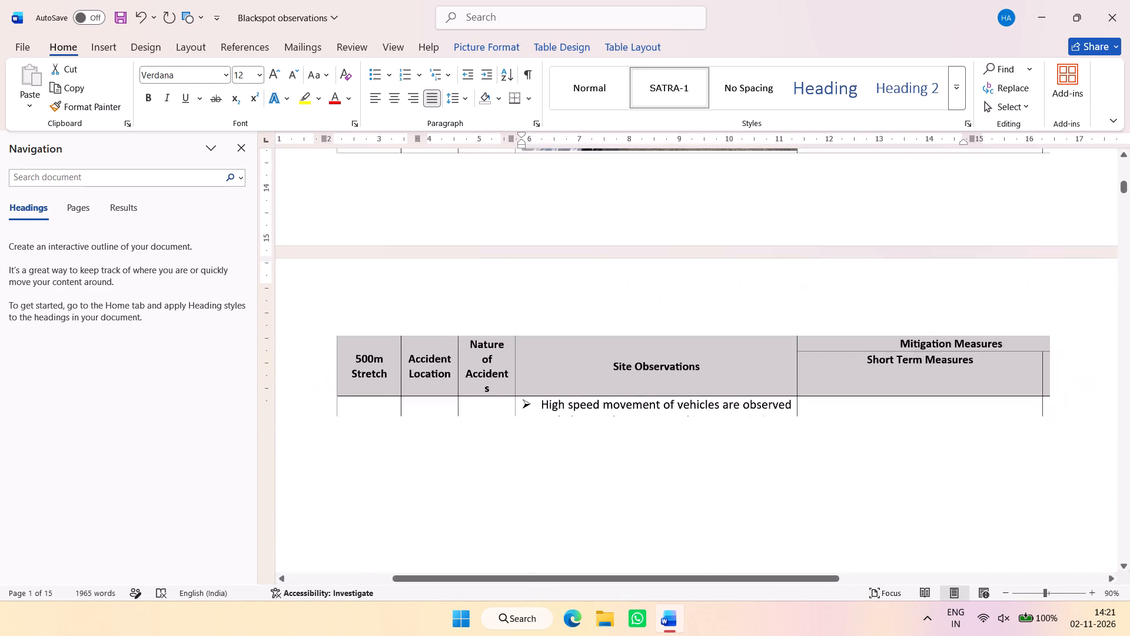
pyautogui.keyDown('ctrl'); pyautogui.scroll(2, 610, 347); pyautogui.keyUp('ctrl')
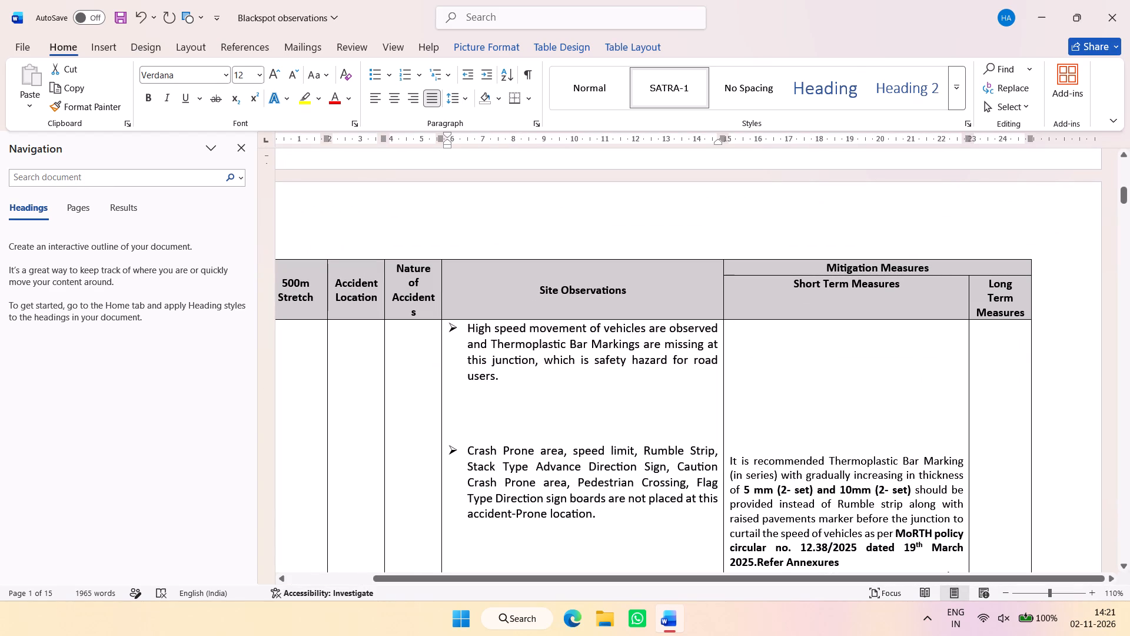
pyautogui.scroll(-9, 769, 366)
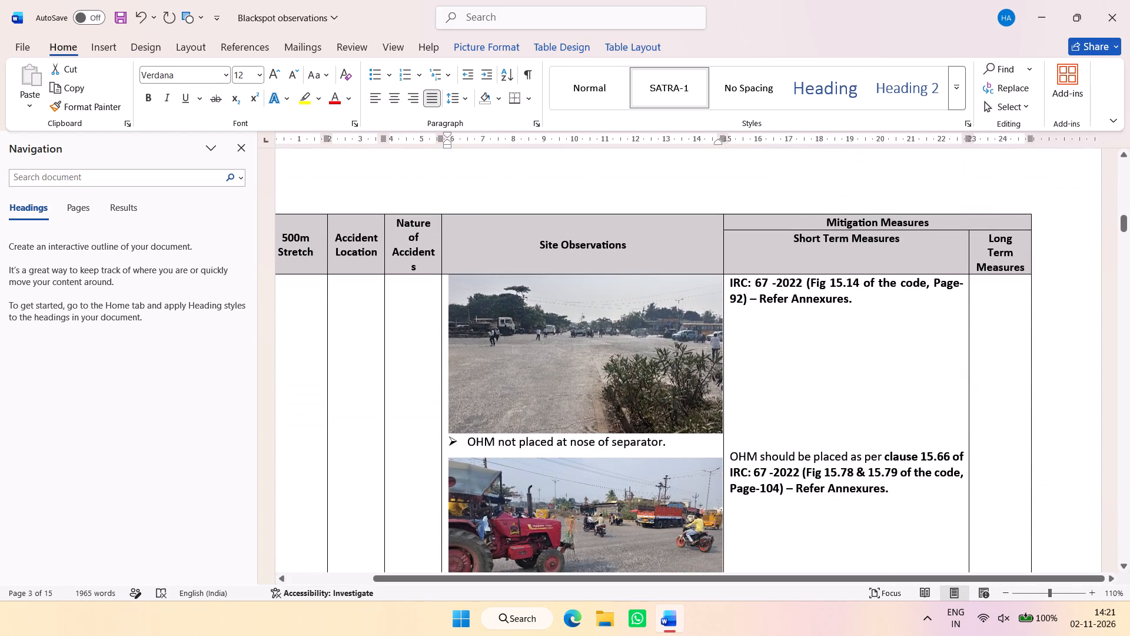
pyautogui.click(584, 377)
pyautogui.scroll(-2, 571, 419)
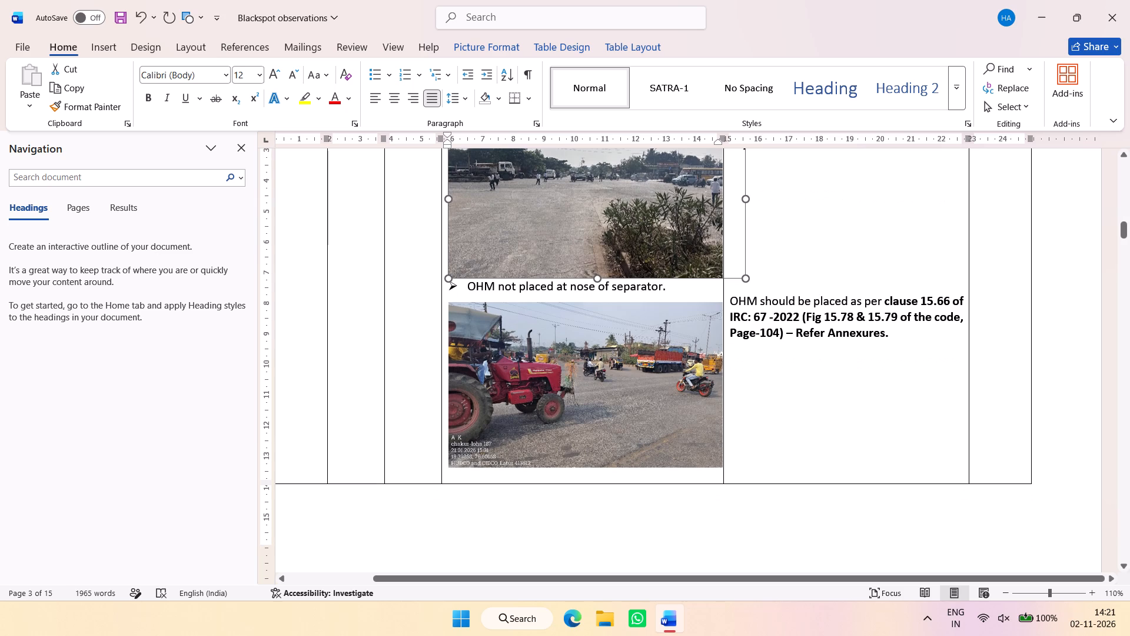
pyautogui.scroll(17, 533, 426)
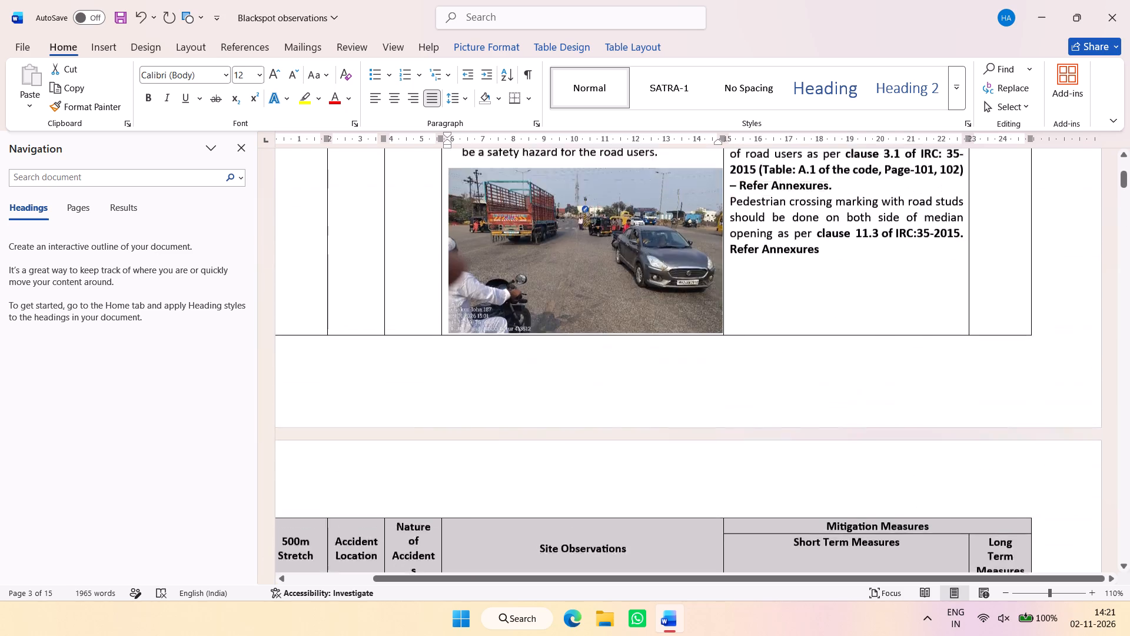
pyautogui.scroll(7, 533, 426)
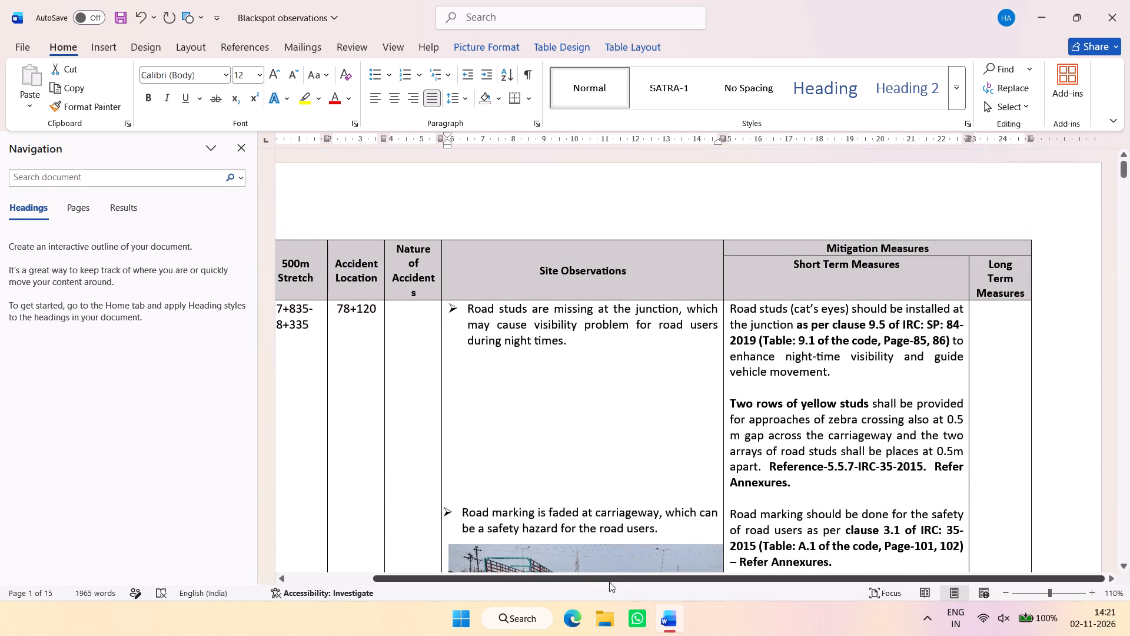
pyautogui.moveTo(610, 584); pyautogui.dragTo(603, 572)
pyautogui.scroll(-3, 620, 503)
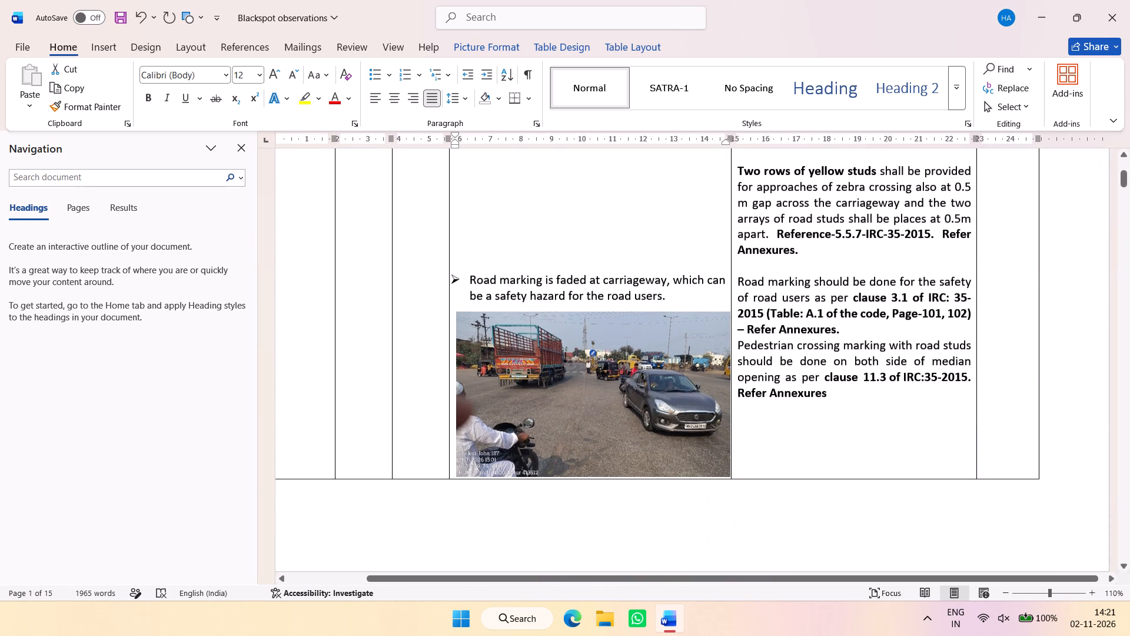
# Inspect the faded road marking photo for location 78+120 up close, along with the Site Observations photos on the following pages.
pyautogui.click(556, 476)
pyautogui.keyDown('ctrl'); pyautogui.scroll(8, 489, 489); pyautogui.keyUp('ctrl')
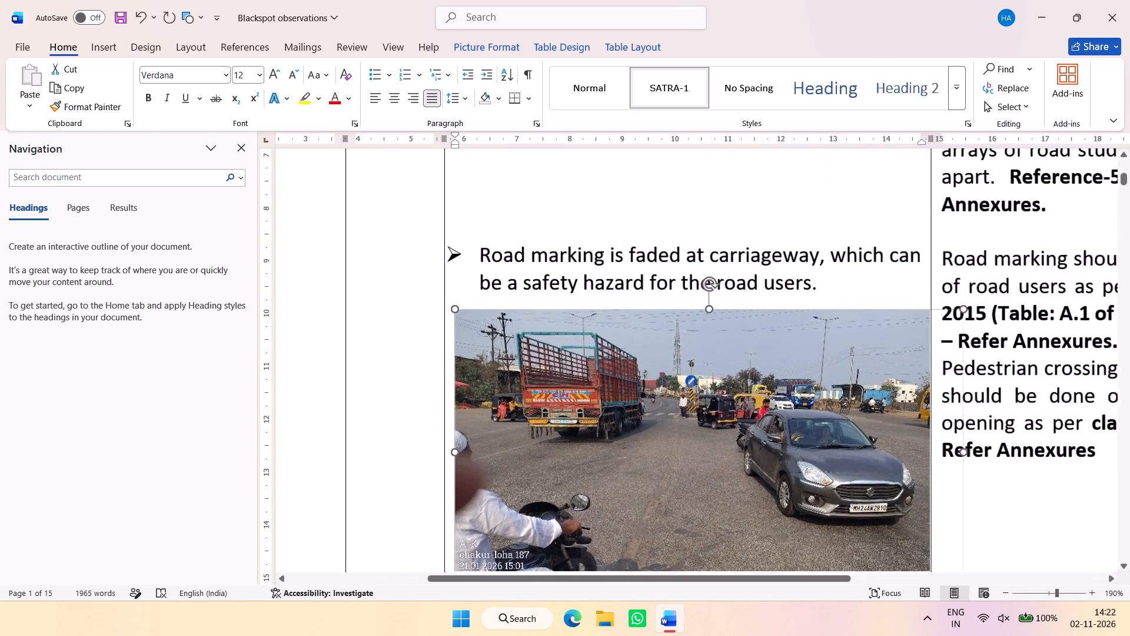
pyautogui.scroll(-1, 571, 428)
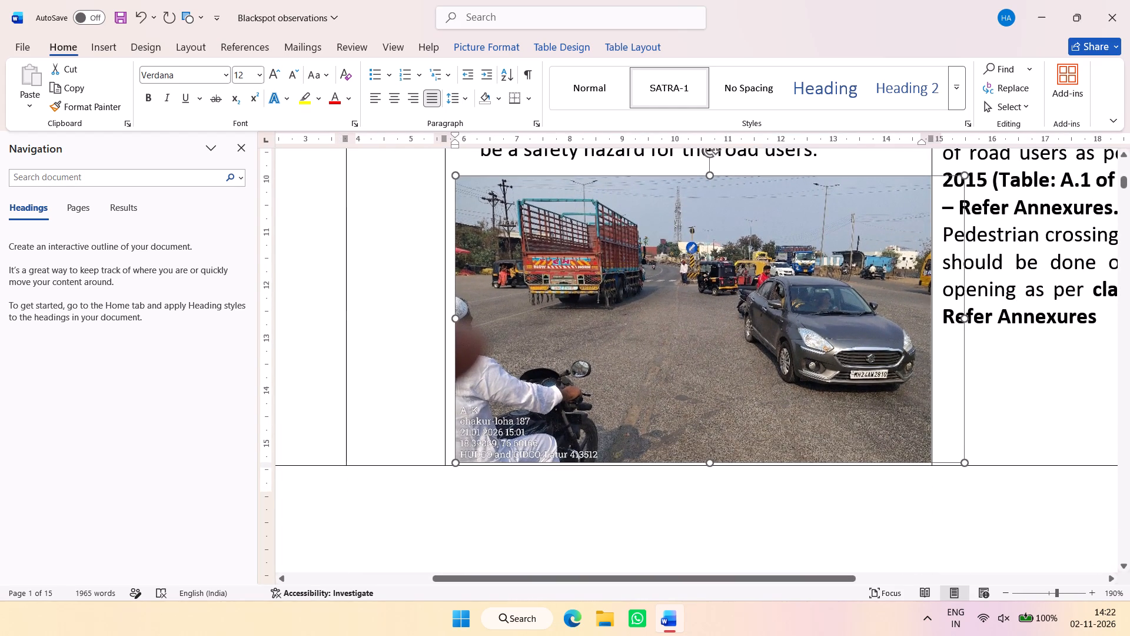
pyautogui.scroll(-15, 591, 387)
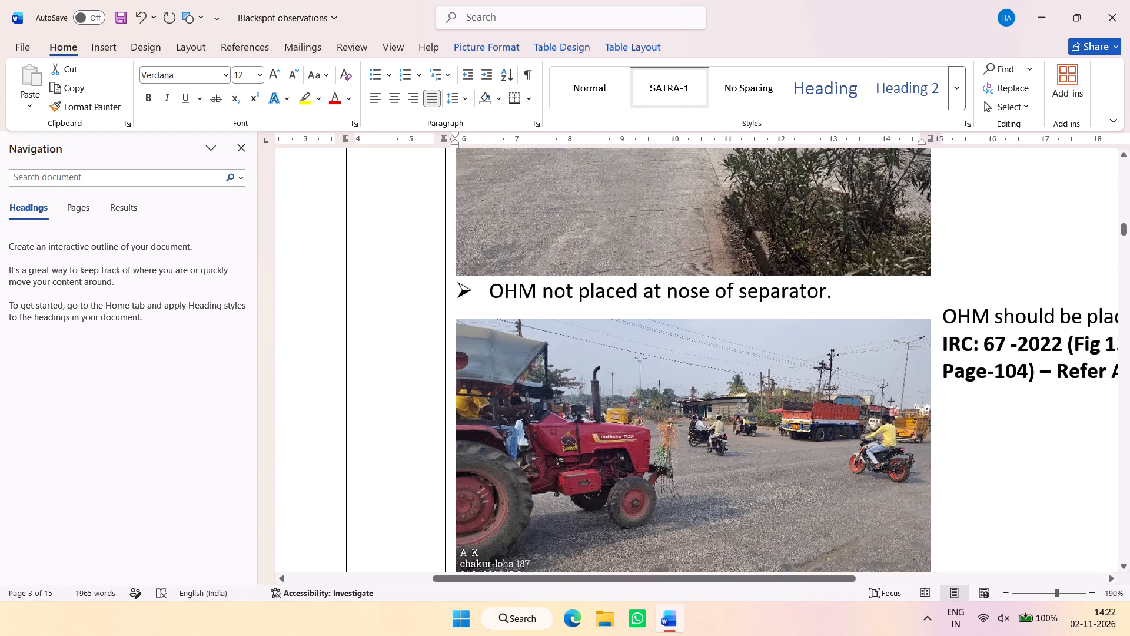
pyautogui.scroll(-11, 589, 383)
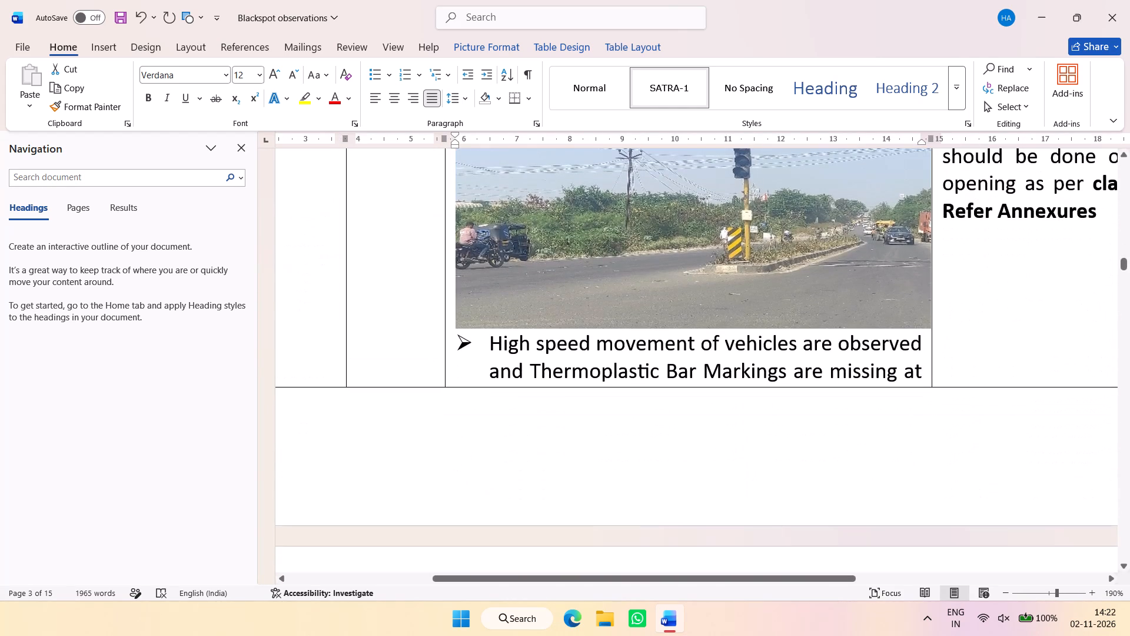
pyautogui.scroll(-9, 587, 379)
pyautogui.scroll(1, 587, 379)
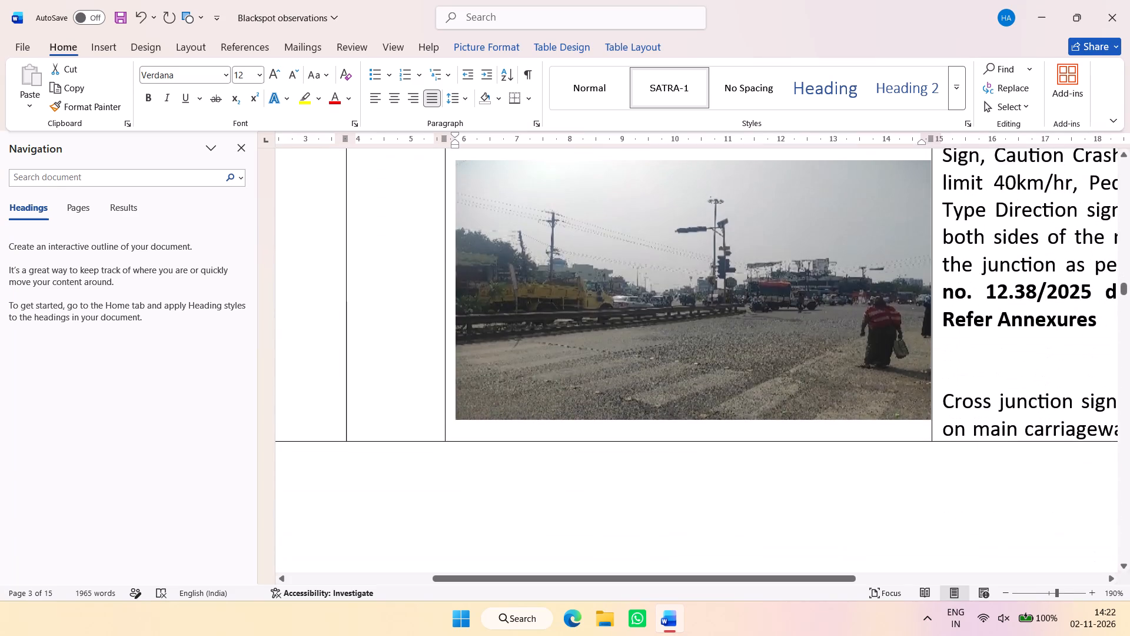
pyautogui.scroll(1, 587, 379)
pyautogui.scroll(-8, 587, 379)
pyautogui.scroll(1, 587, 379)
pyautogui.scroll(-6, 587, 379)
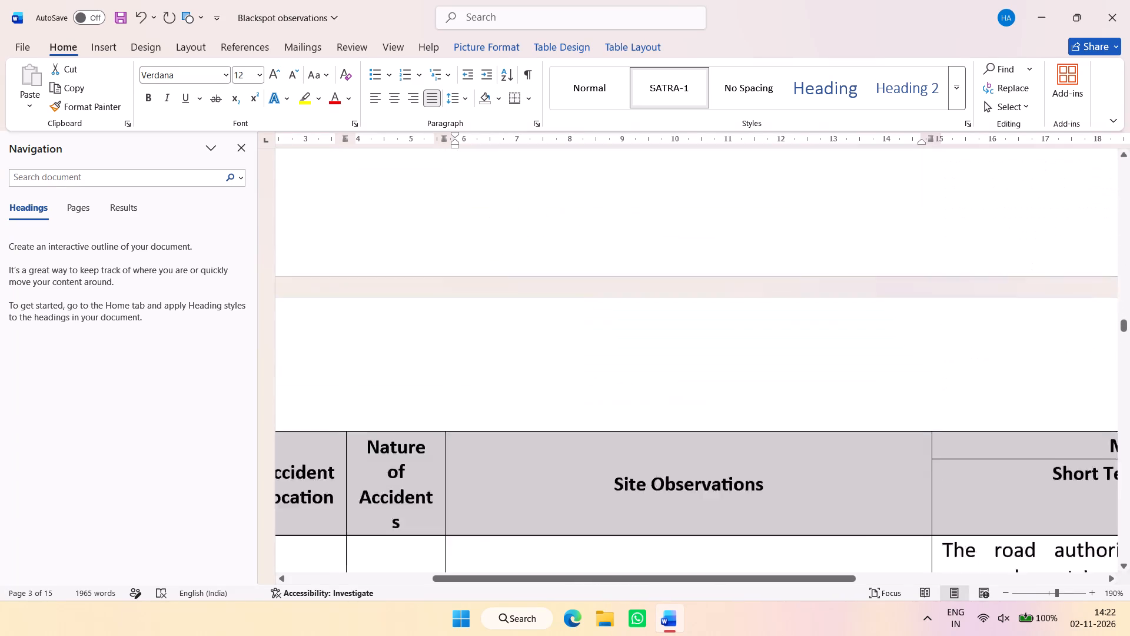
pyautogui.scroll(-6, 587, 379)
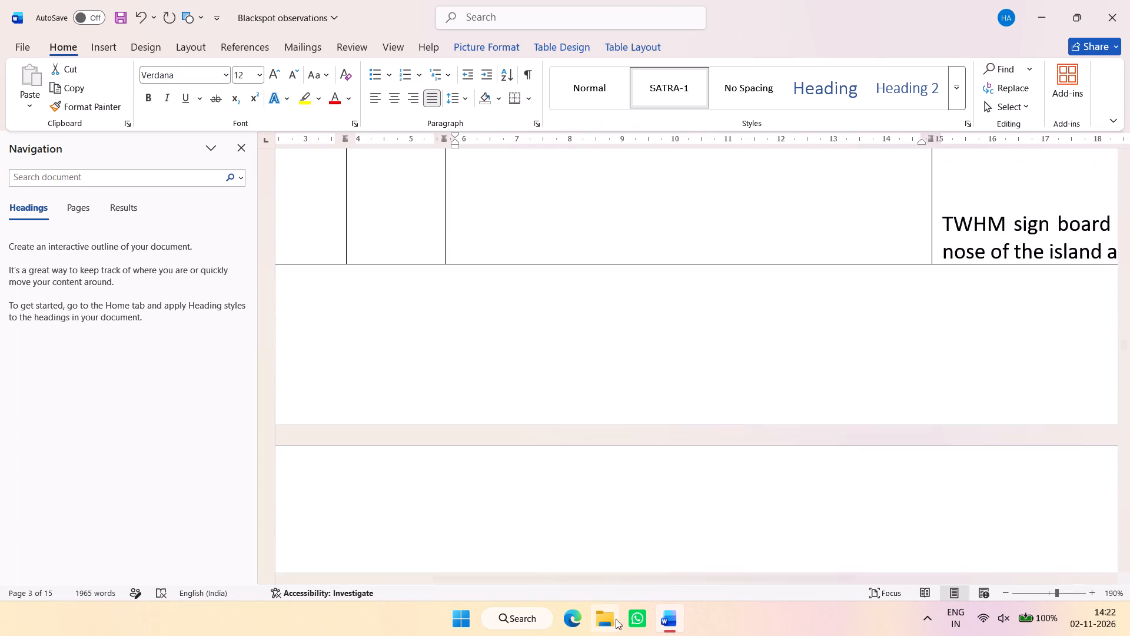
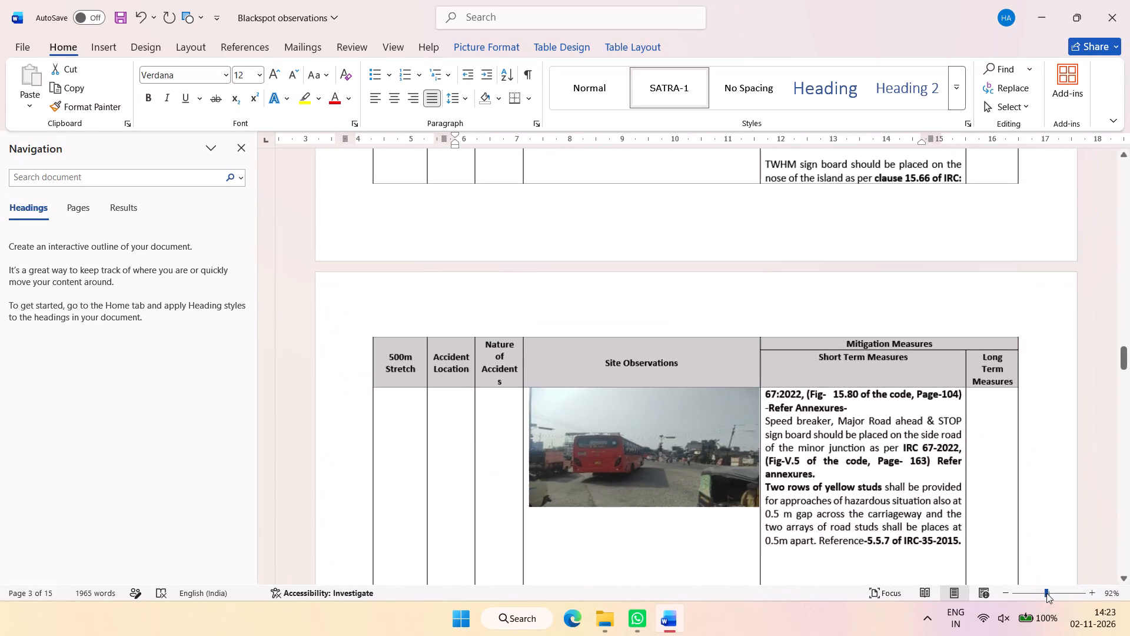
# Skim the observations table beyond page 3, then return to the start and compare the first two pages' observations with their measures.
pyautogui.scroll(-20, 620, 409)
pyautogui.scroll(-5, 620, 409)
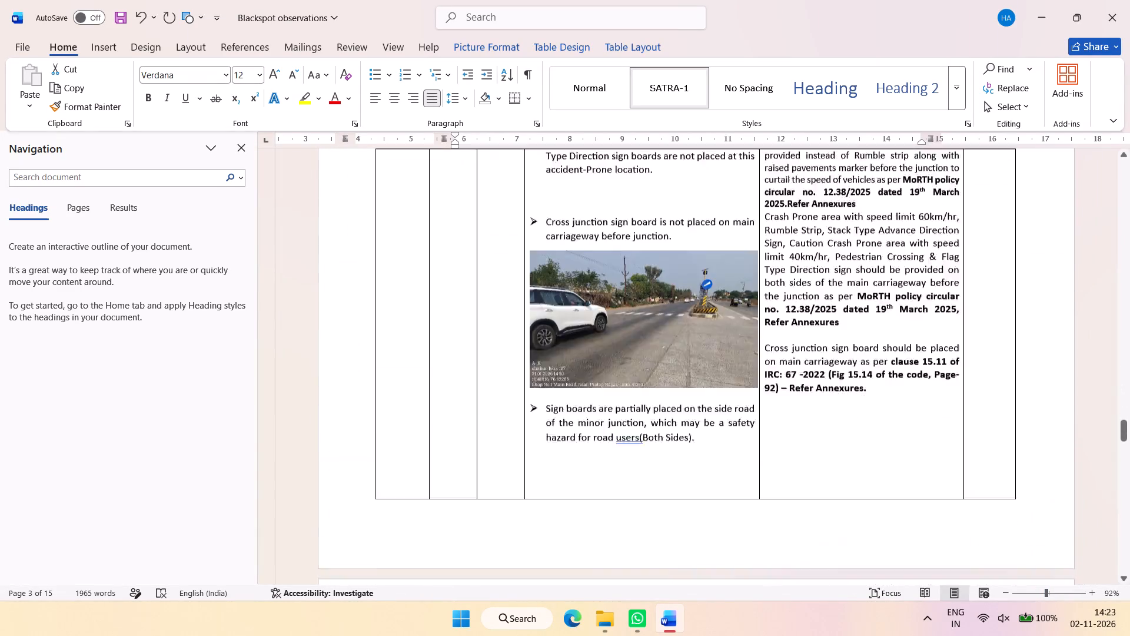
pyautogui.scroll(-20, 608, 403)
pyautogui.scroll(-5, 608, 403)
pyautogui.scroll(9, 637, 372)
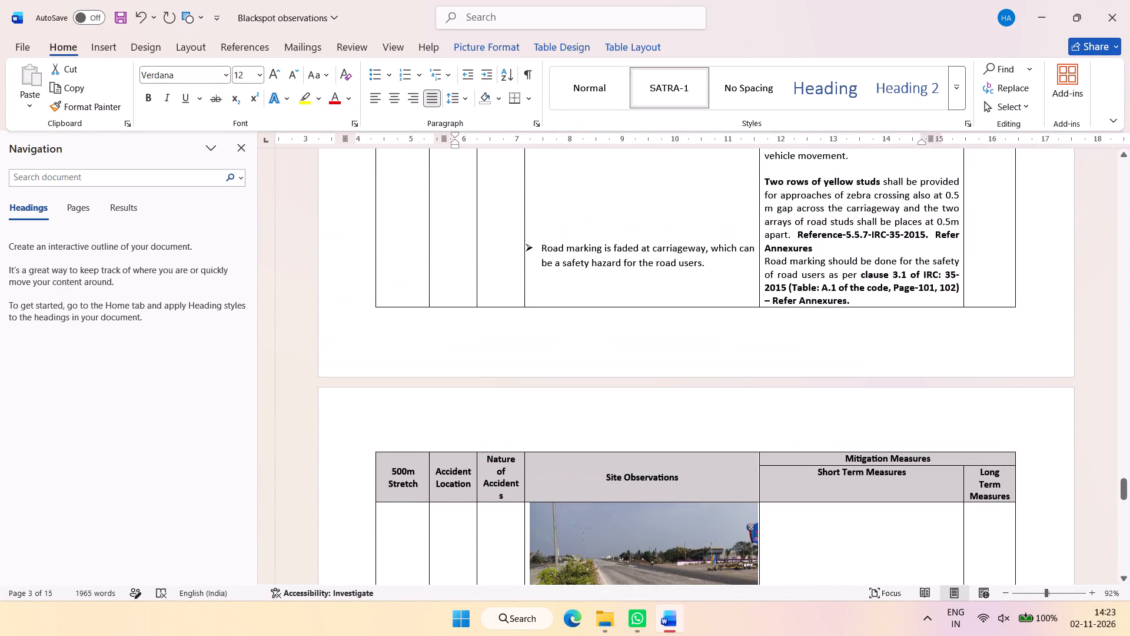
pyautogui.moveTo(1127, 482); pyautogui.dragTo(1129, 107)
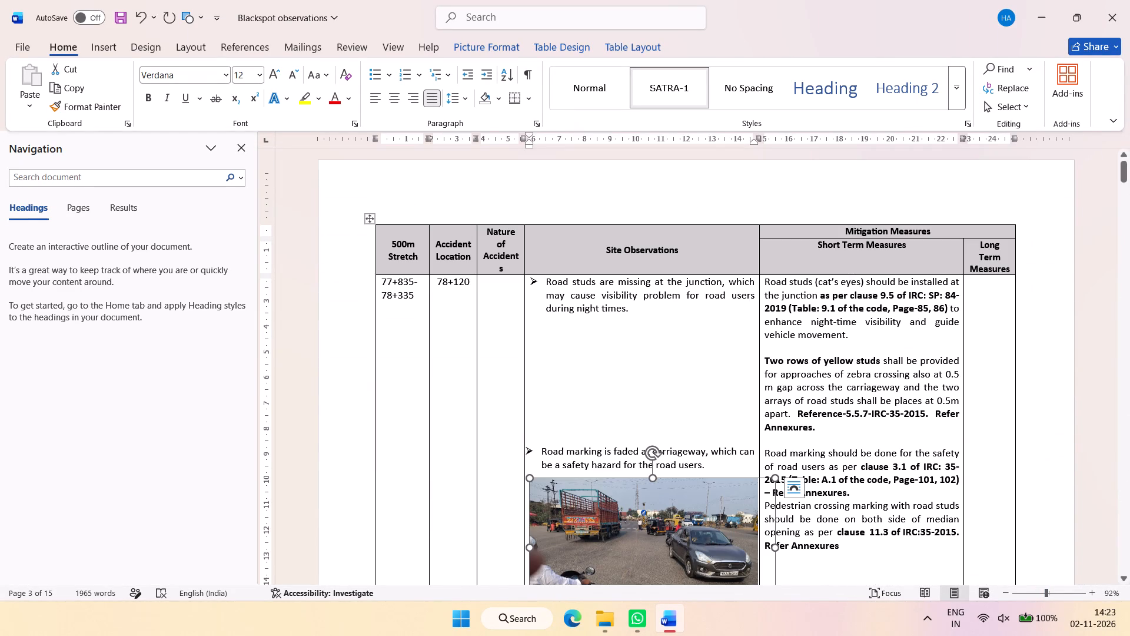
pyautogui.scroll(-6, 464, 382)
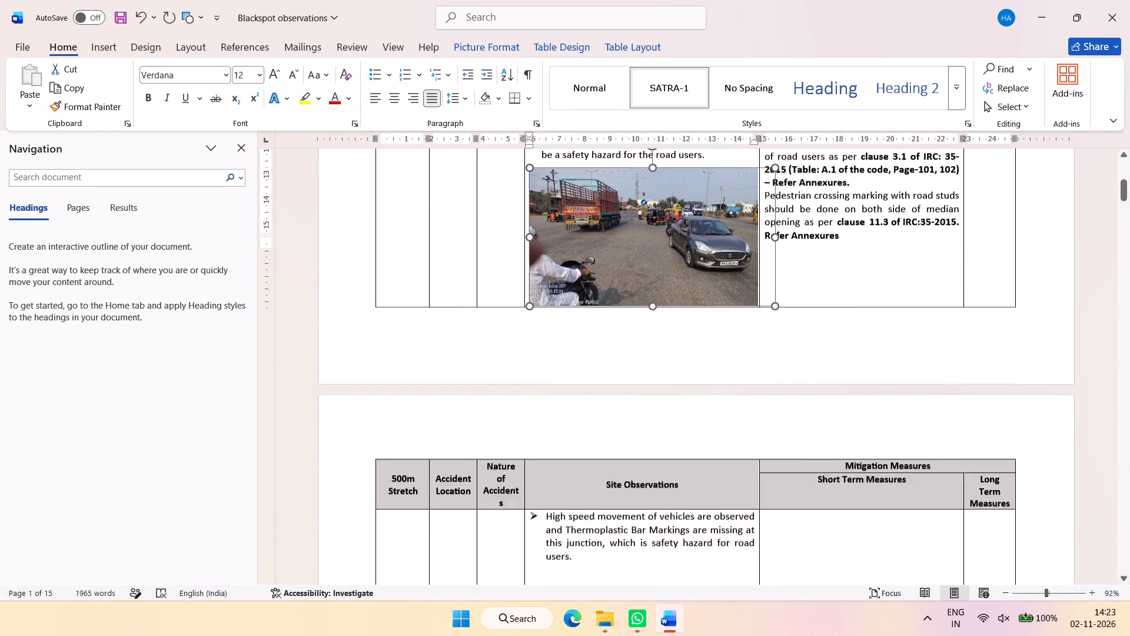
pyautogui.scroll(-4, 464, 382)
pyautogui.scroll(11, 464, 382)
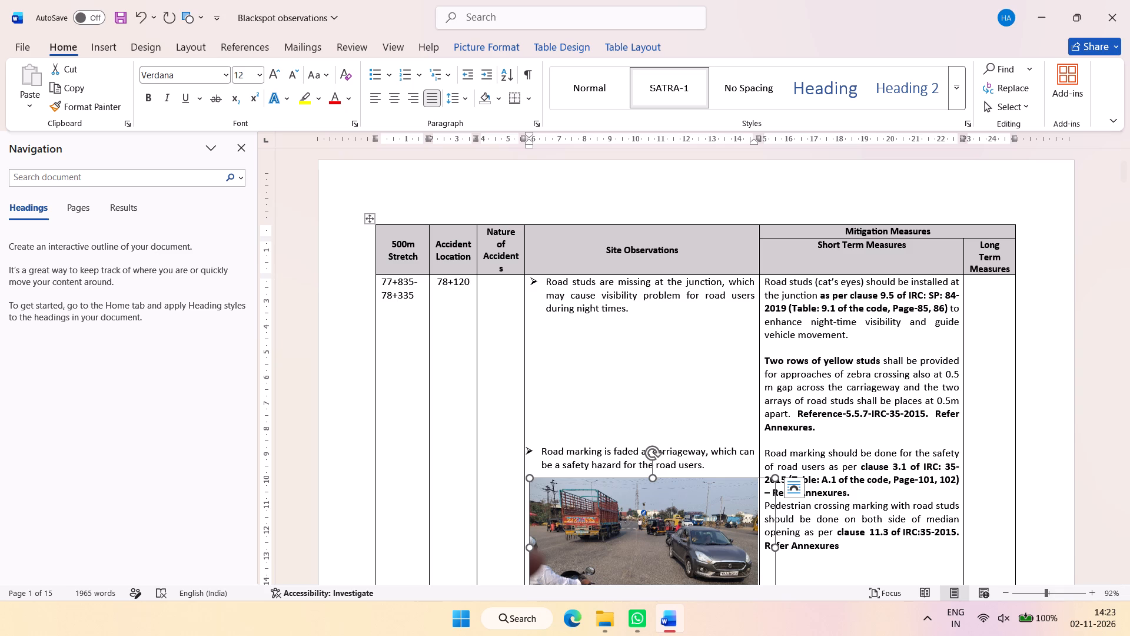
# Review the site observations, photos and short term measures for every location from 78+120 through the table's end, then return to the first page.
pyautogui.scroll(-12, 718, 432)
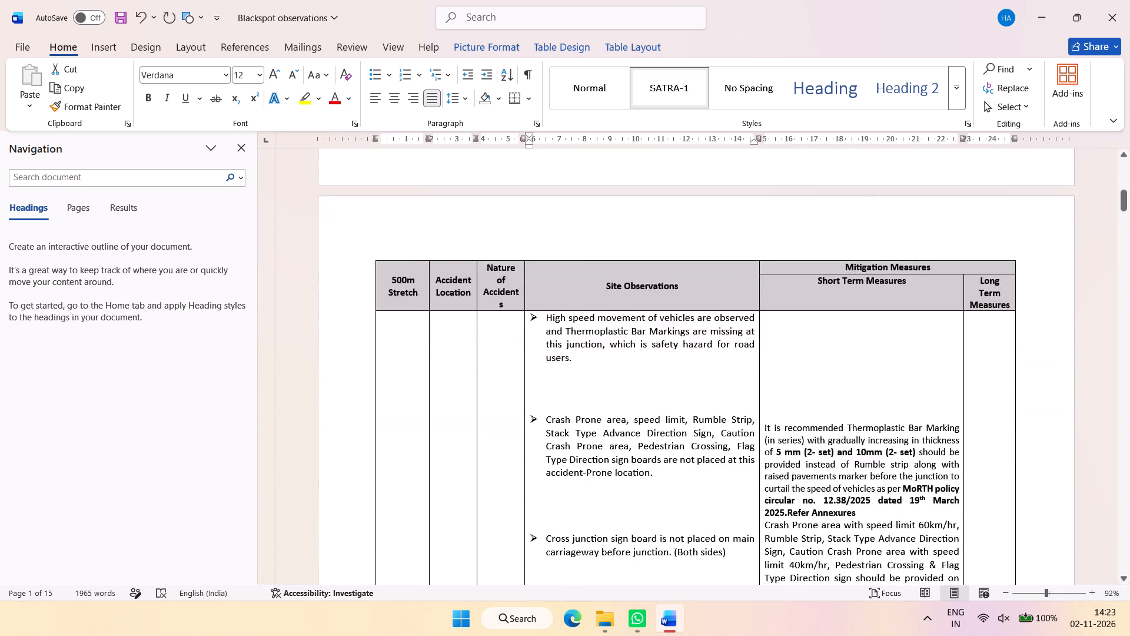
pyautogui.scroll(-7, 716, 430)
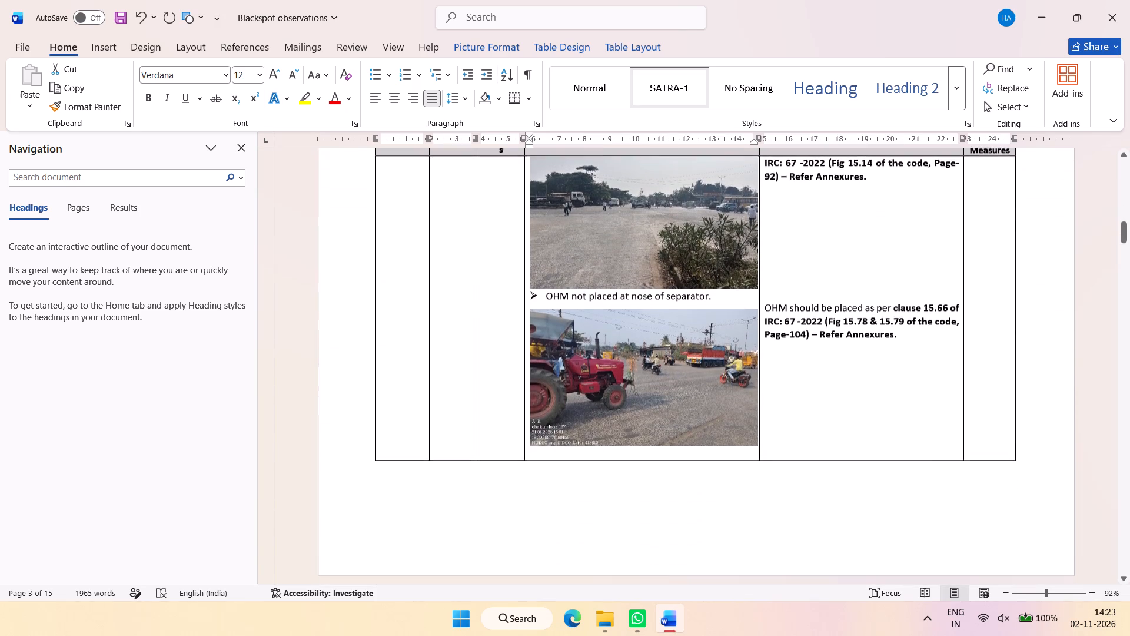
pyautogui.scroll(-11, 717, 425)
pyautogui.scroll(3, 717, 425)
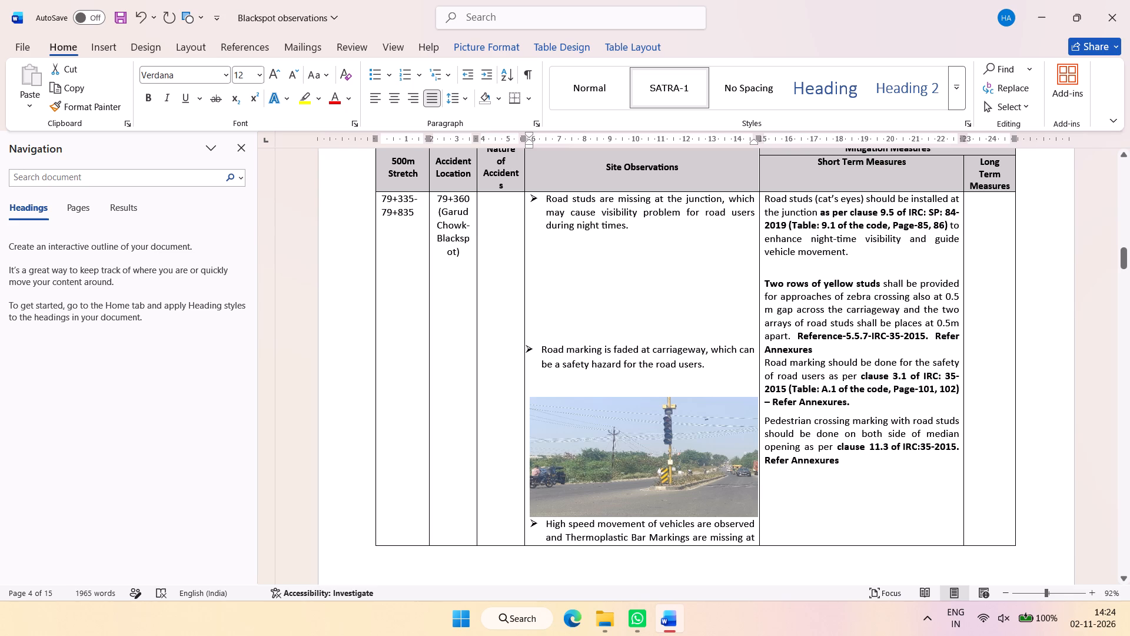
pyautogui.scroll(-17, 512, 457)
pyautogui.scroll(-4, 516, 449)
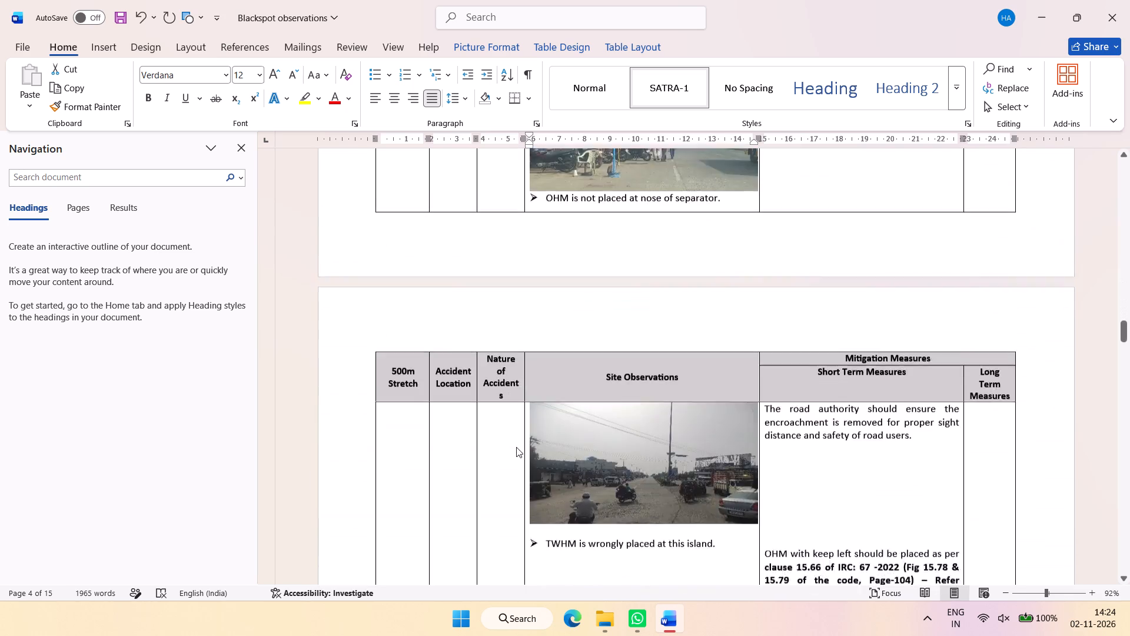
pyautogui.scroll(-15, 516, 447)
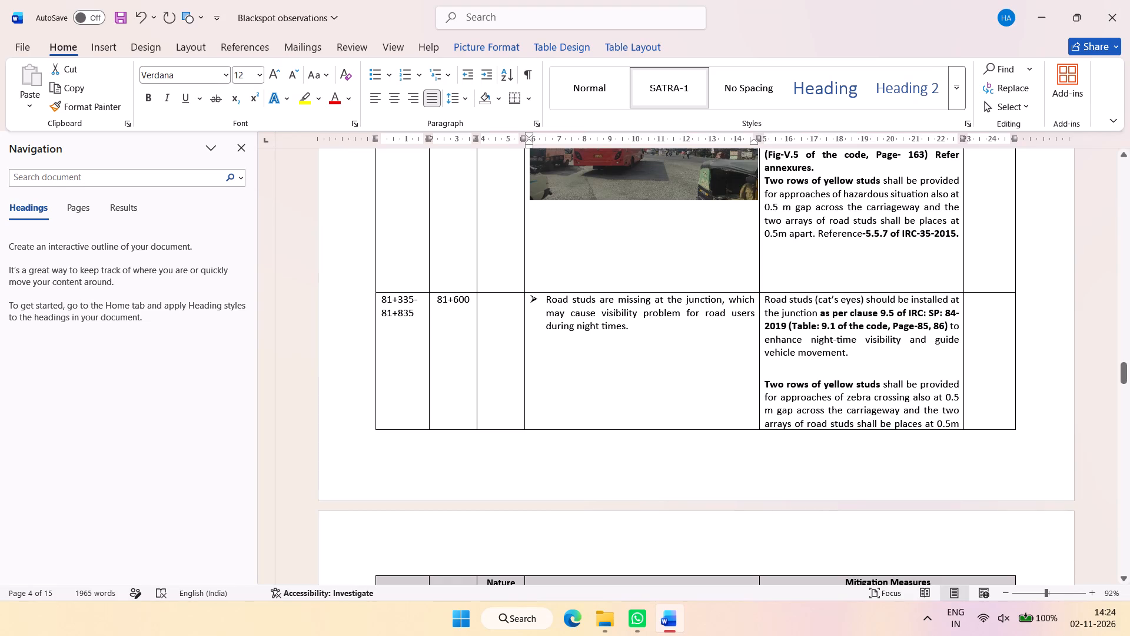
pyautogui.scroll(-7, 513, 405)
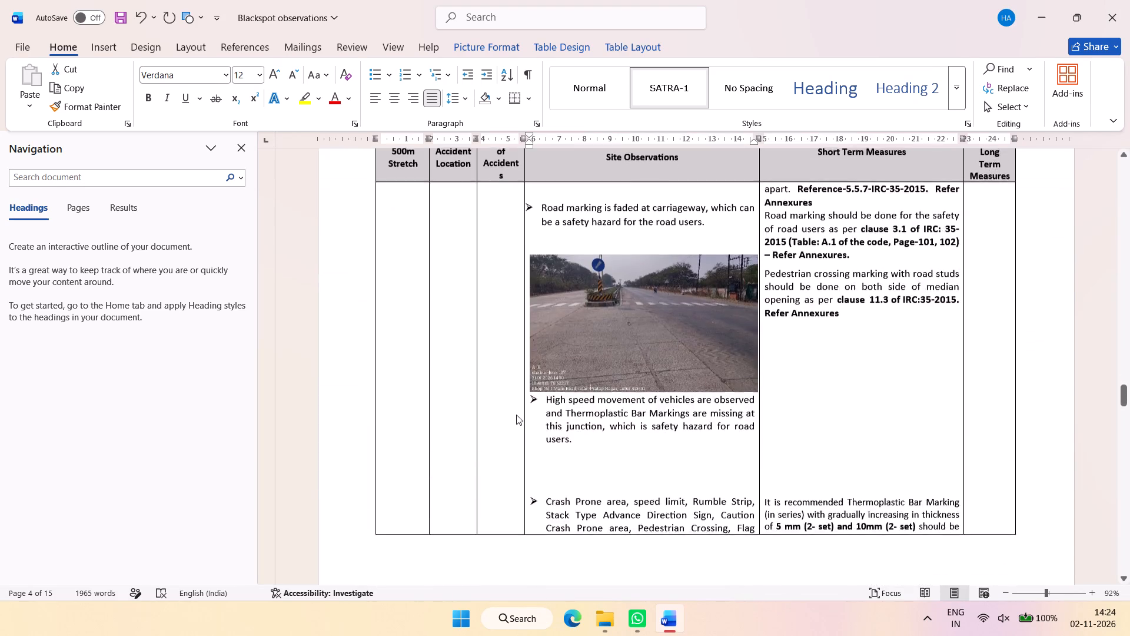
pyautogui.scroll(-8, 516, 415)
pyautogui.scroll(-17, 519, 416)
pyautogui.scroll(-4, 520, 416)
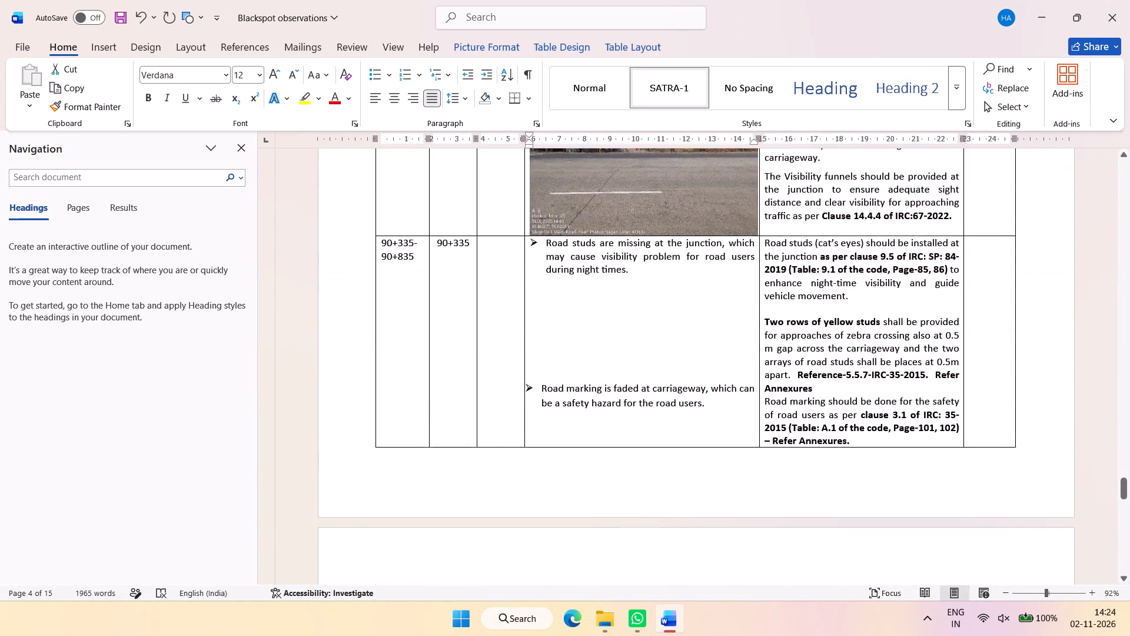
pyautogui.scroll(2, 520, 416)
pyautogui.scroll(-1, 520, 416)
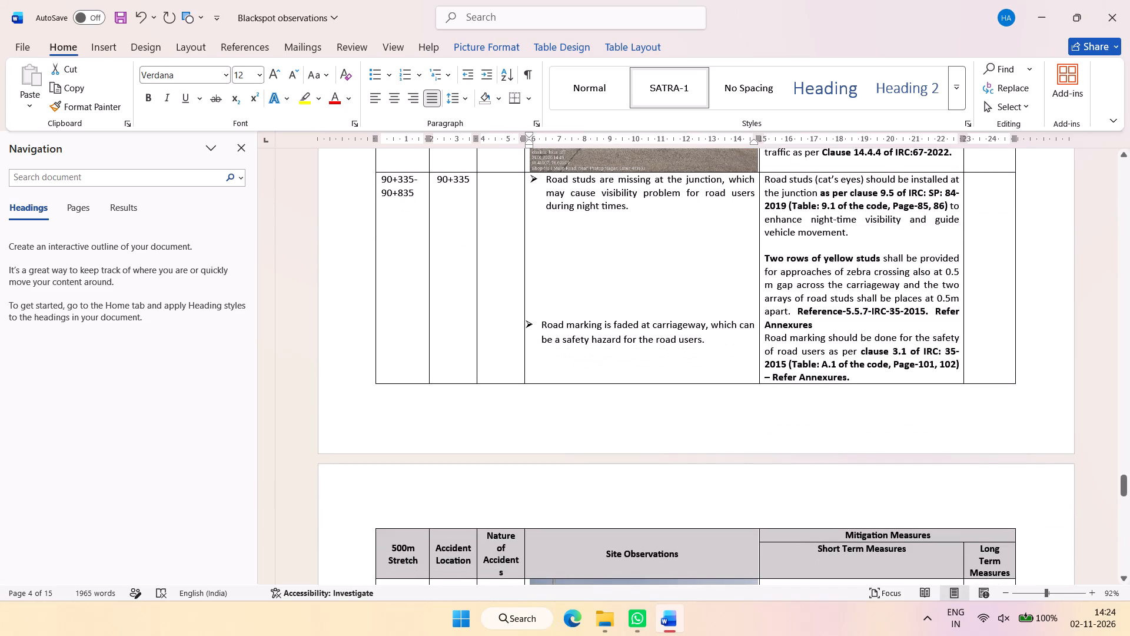
pyautogui.scroll(-6, 536, 386)
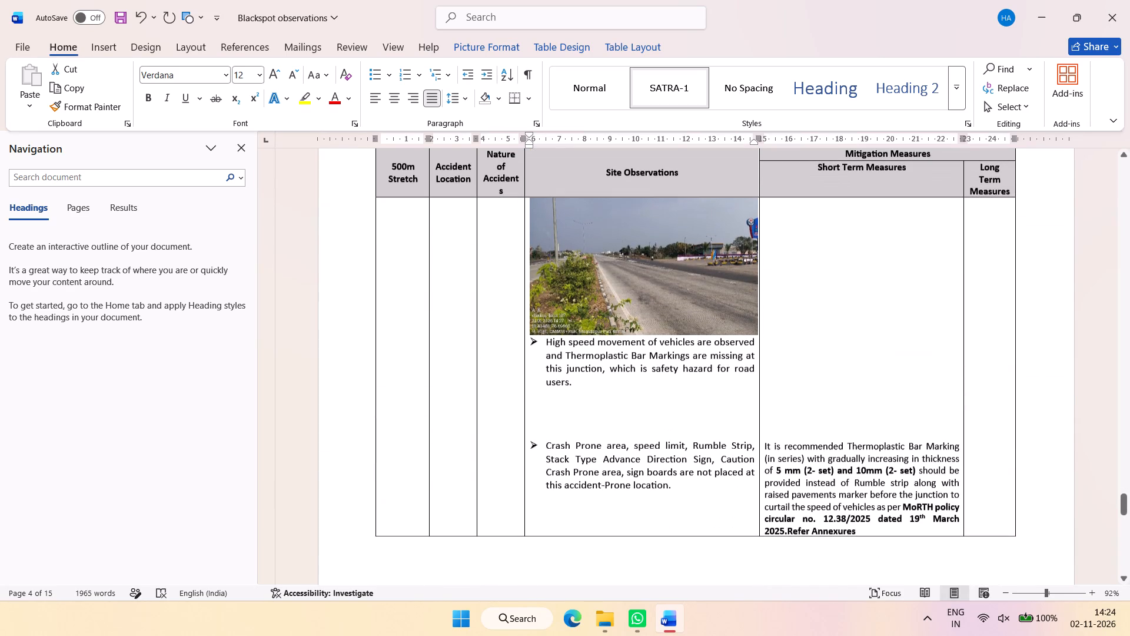
pyautogui.scroll(-5, 603, 349)
pyautogui.scroll(-17, 618, 336)
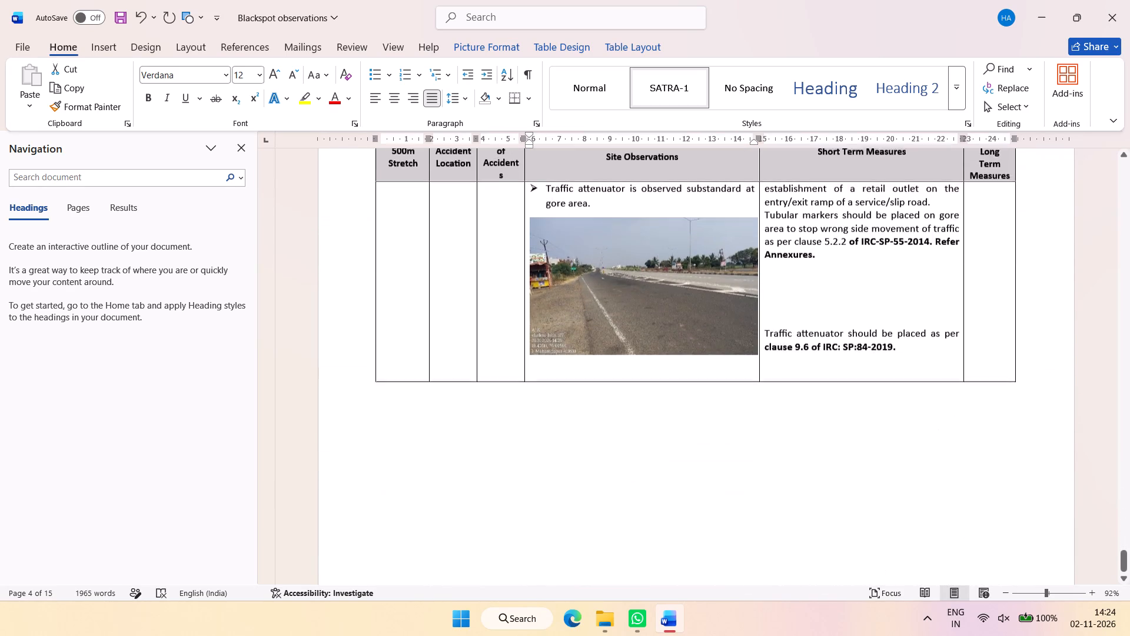
pyautogui.scroll(-10, 623, 329)
pyautogui.scroll(20, 624, 327)
pyautogui.scroll(1, 624, 327)
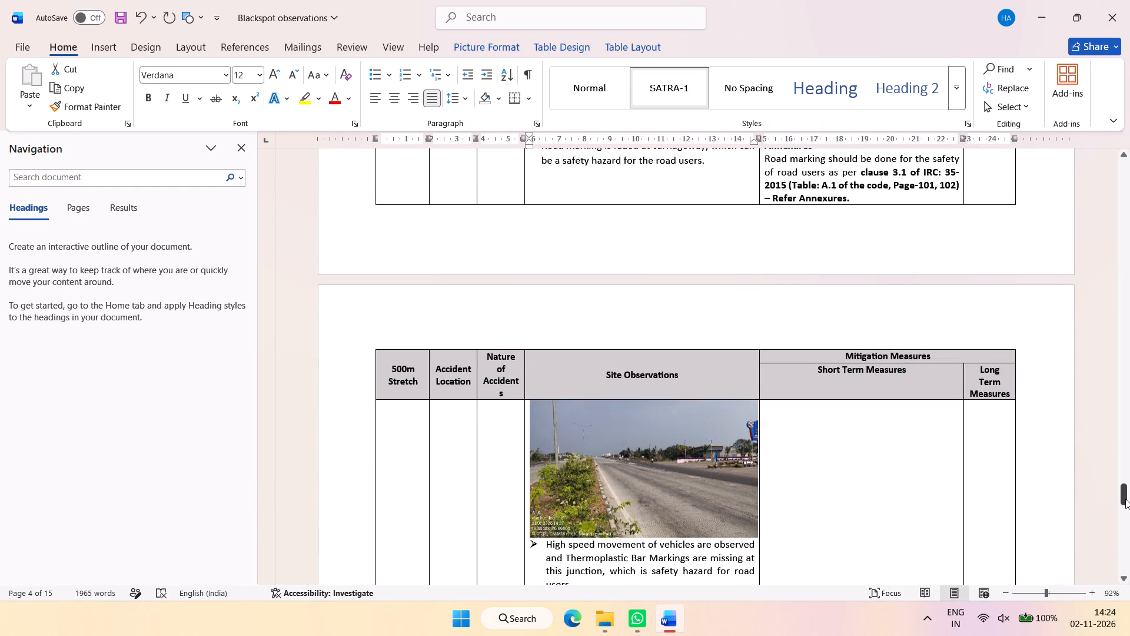
pyautogui.moveTo(1125, 499); pyautogui.dragTo(1129, 145)
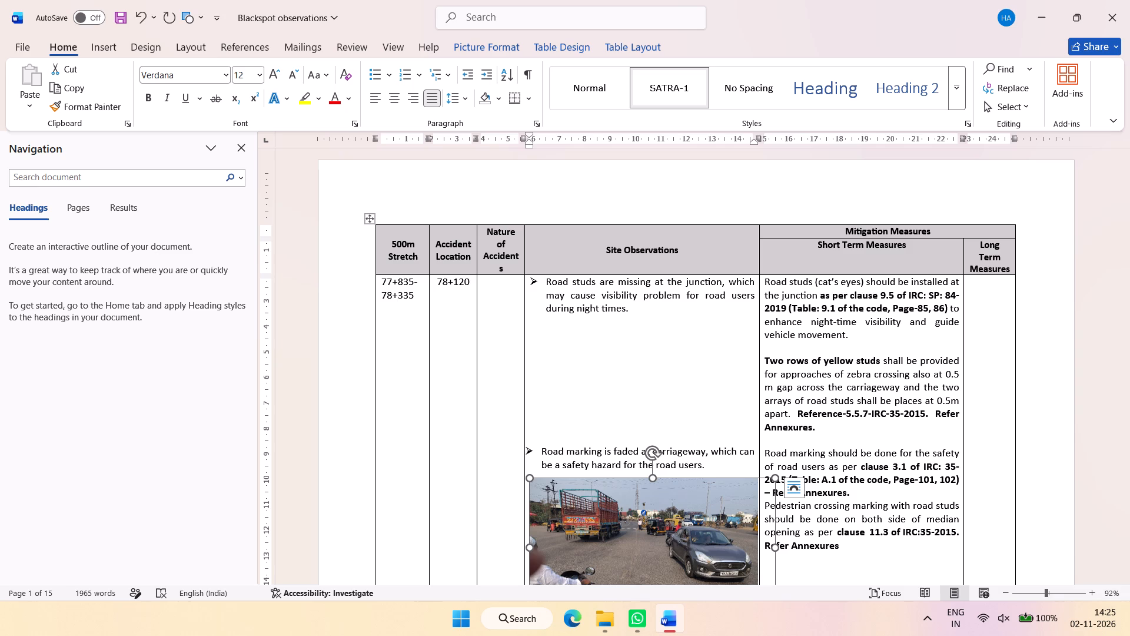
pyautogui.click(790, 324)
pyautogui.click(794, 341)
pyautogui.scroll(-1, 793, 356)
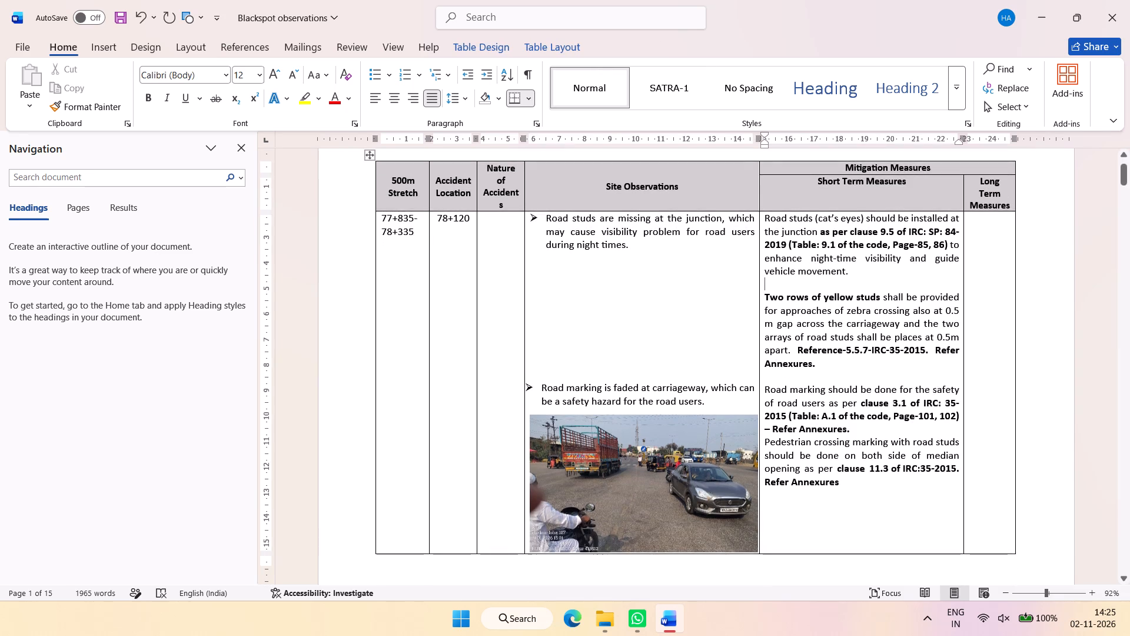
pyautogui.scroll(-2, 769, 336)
# Switch to File Explorer, open the ausa chakur photos folder and browse its site photos to those stamped 77+835-78+335.
pyautogui.click(611, 628)
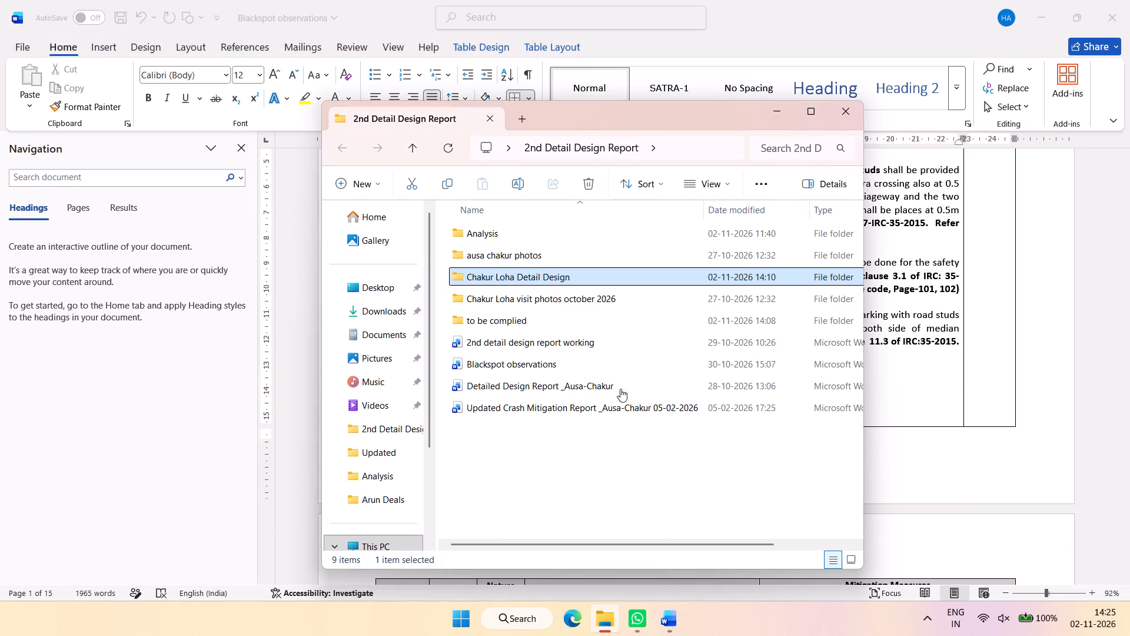
pyautogui.click(537, 258)
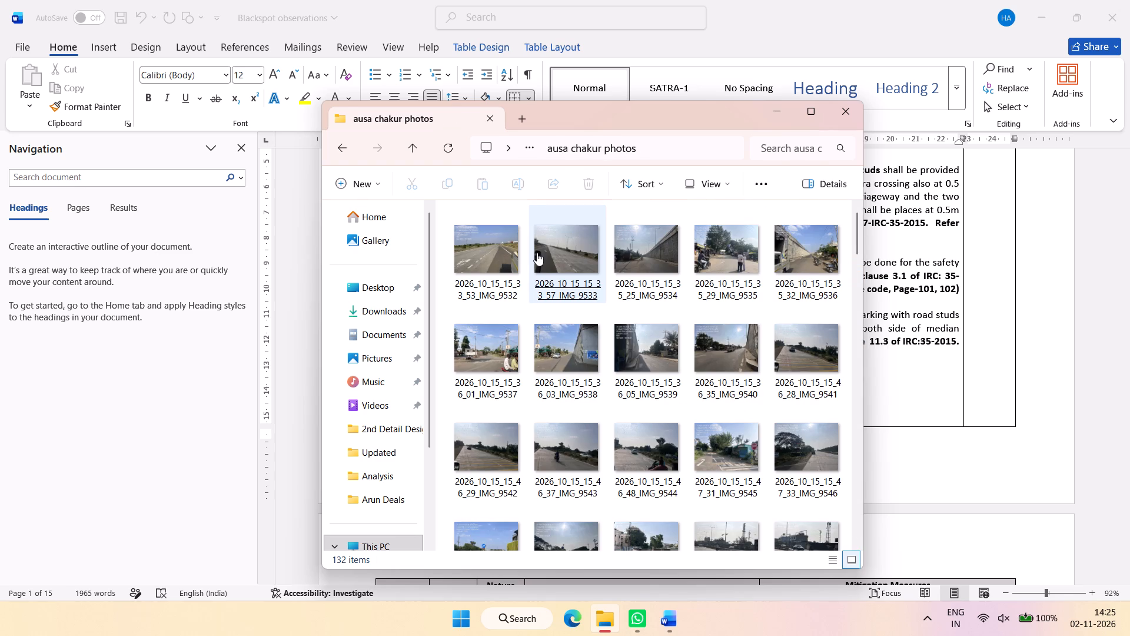
pyautogui.click(470, 268)
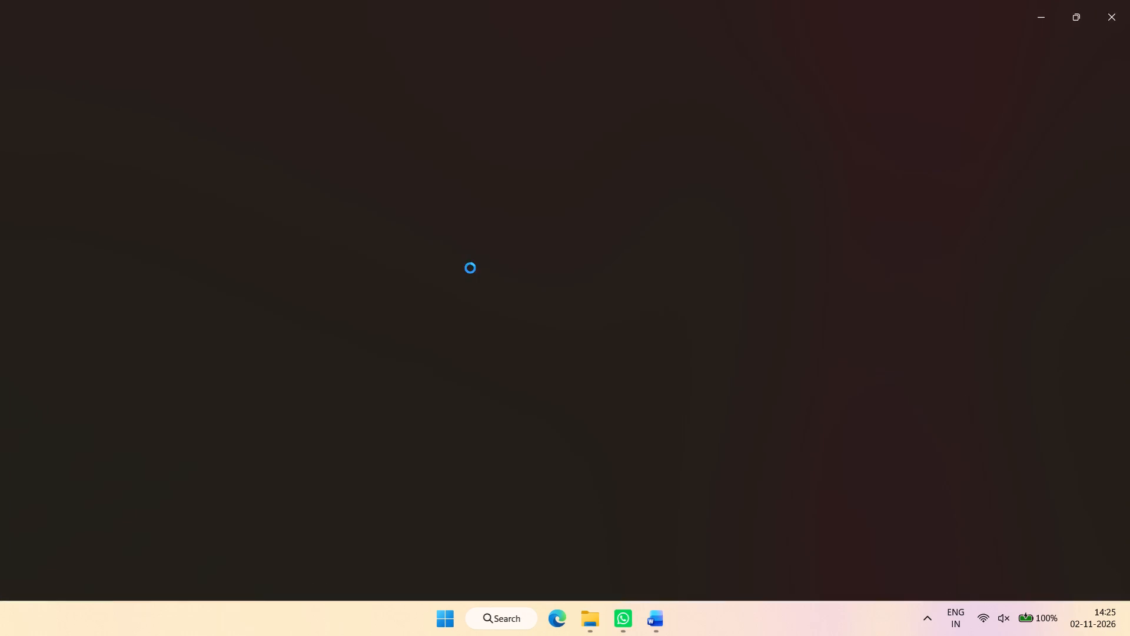
pyautogui.click(1129, 306)
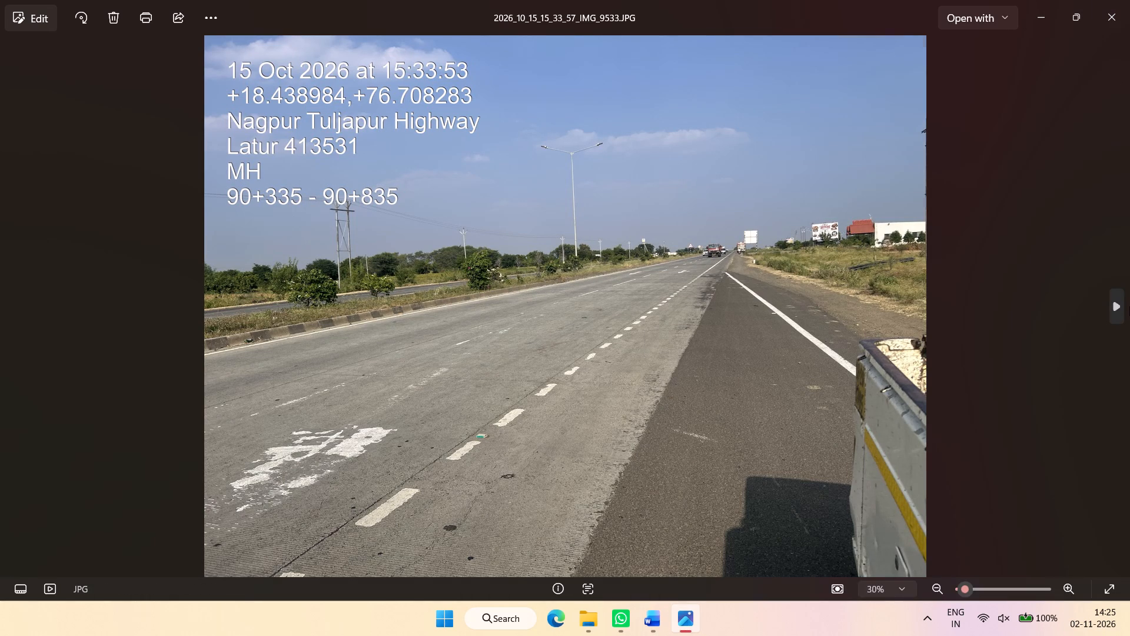
pyautogui.tripleClick(1129, 306)
pyautogui.tripleClick(1129, 306)
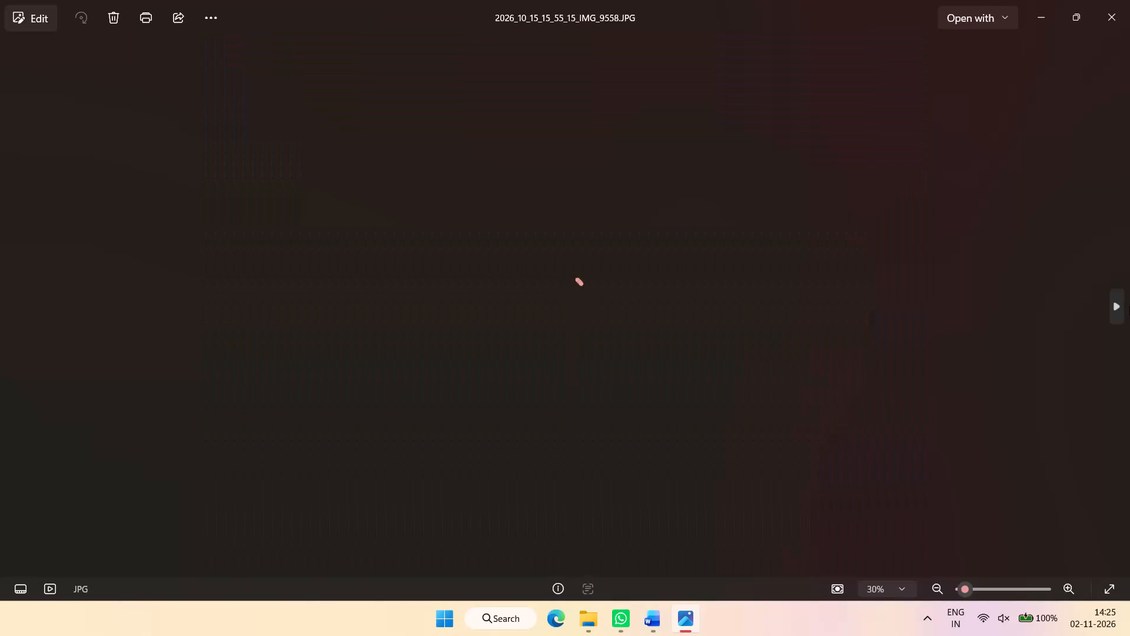
pyautogui.tripleClick(1129, 223)
pyautogui.click(1129, 223)
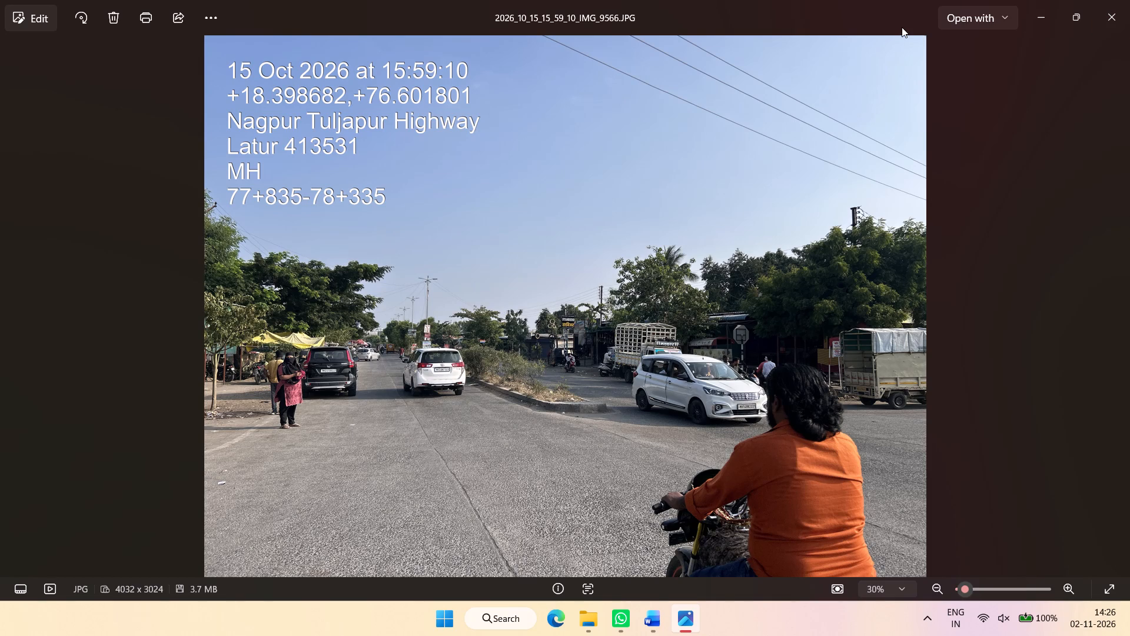
# Look through the site photos stamped 77+835-78+335, from IMG_9566 forward to IMG_9571.
pyautogui.click(1129, 342)
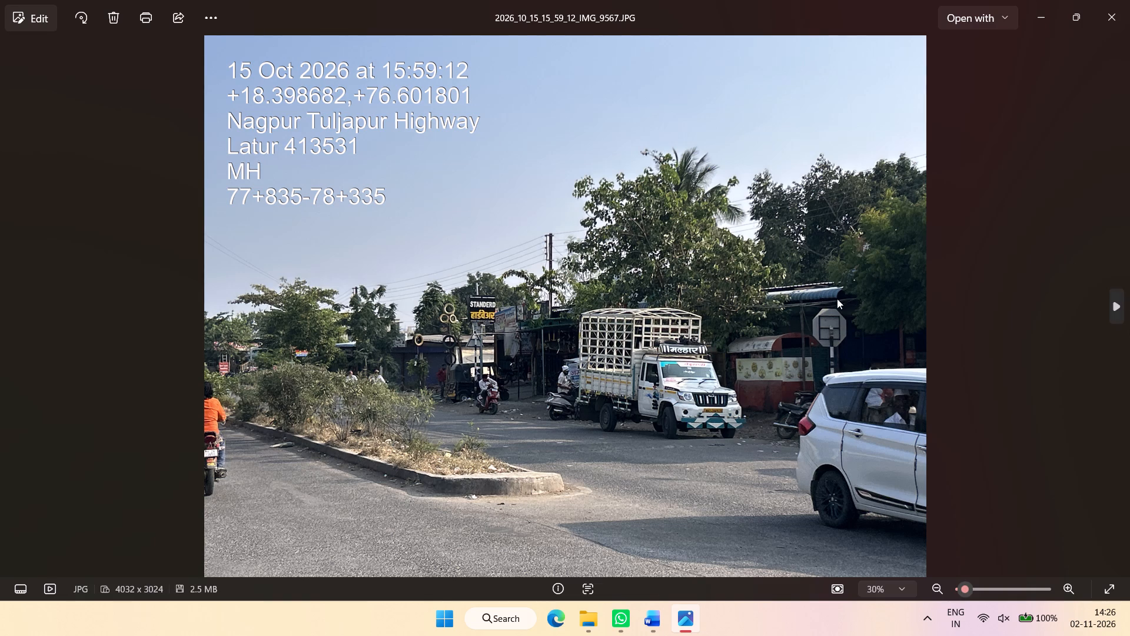
pyautogui.click(1129, 271)
pyautogui.click(1129, 271)
pyautogui.click(1129, 271)
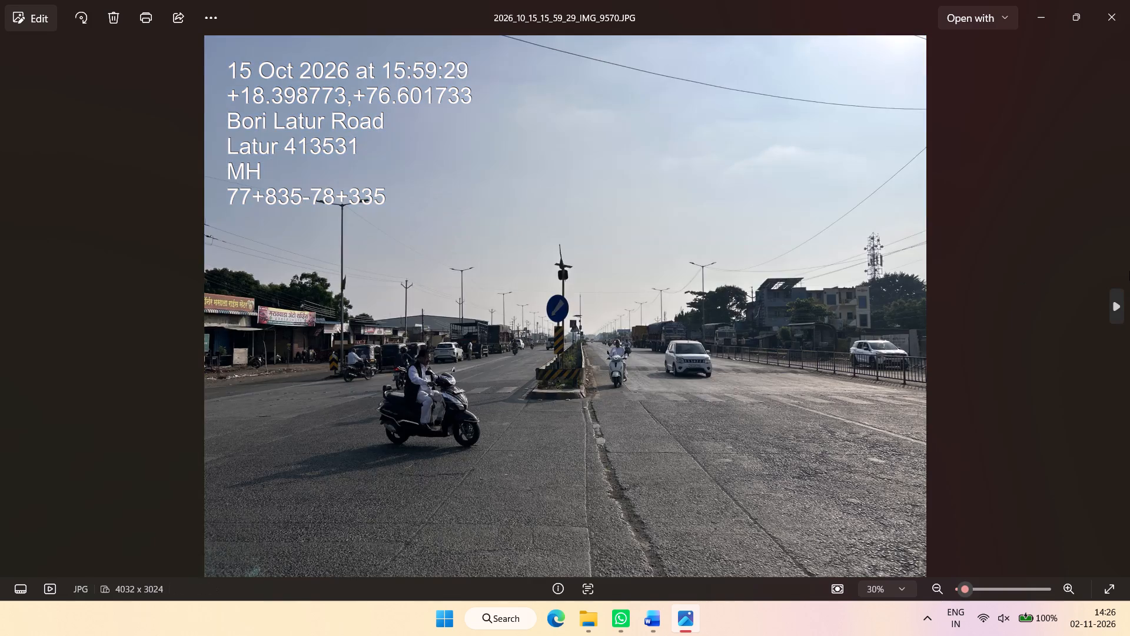
pyautogui.click(1129, 271)
pyautogui.click(1129, 271)
pyautogui.moveTo(0, 287); pyautogui.dragTo(0, 296)
pyautogui.scroll(2, 427, 283)
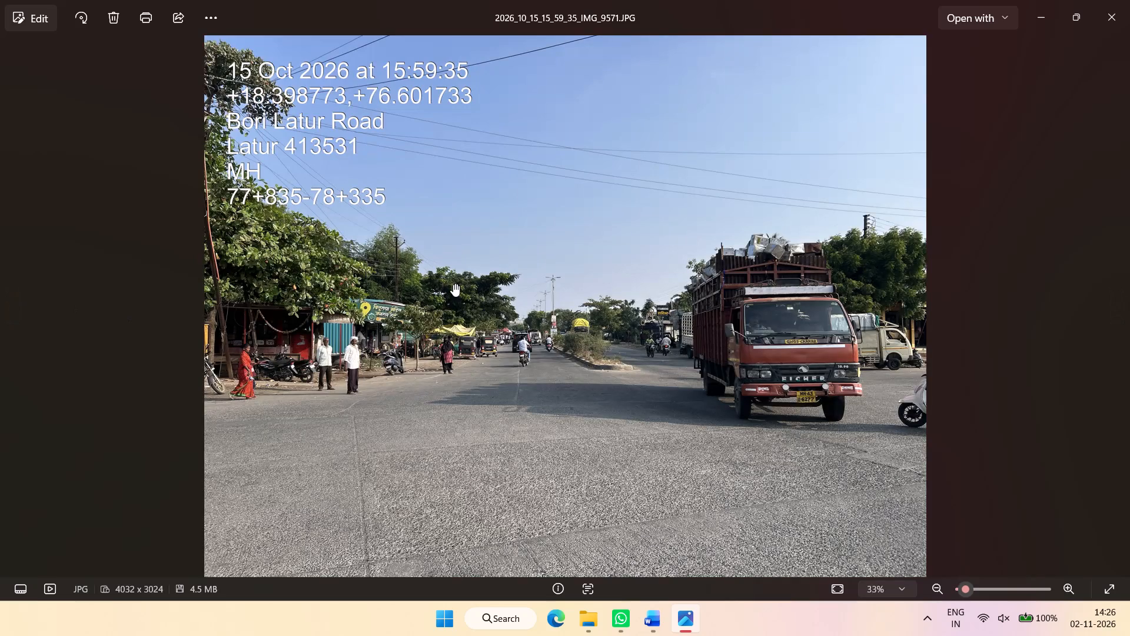
pyautogui.scroll(3, 453, 284)
pyautogui.scroll(-9, 454, 284)
# Look back through the site photos stamped 77+835-78+335, from IMG_9570 to IMG_9564, enlarging the clearer junction views.
pyautogui.click(0, 277)
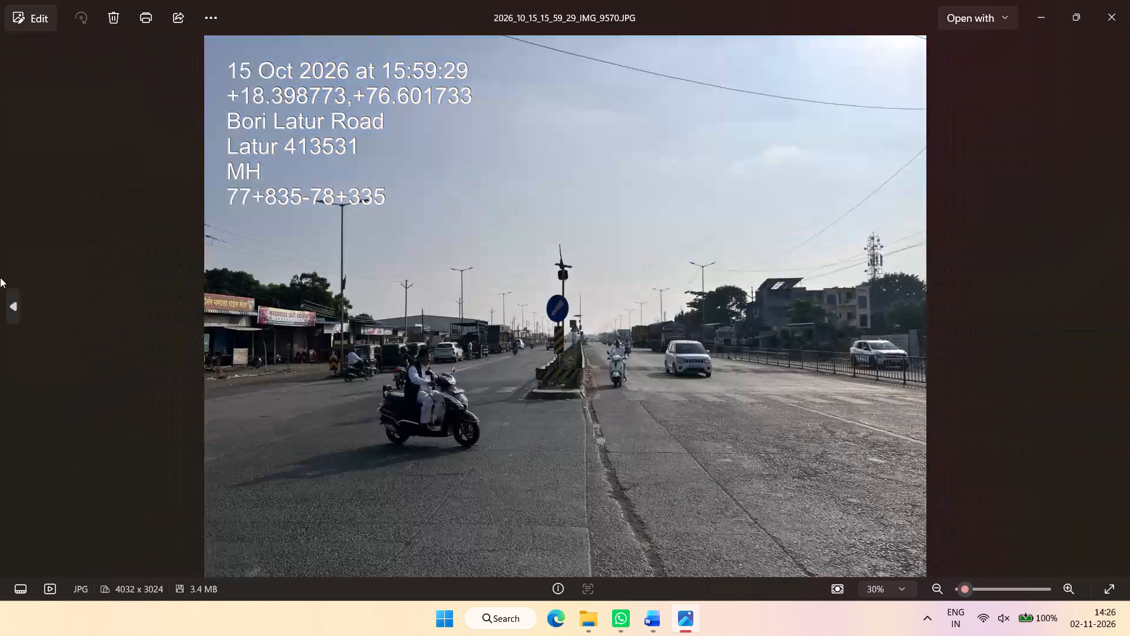
pyautogui.scroll(6, 620, 376)
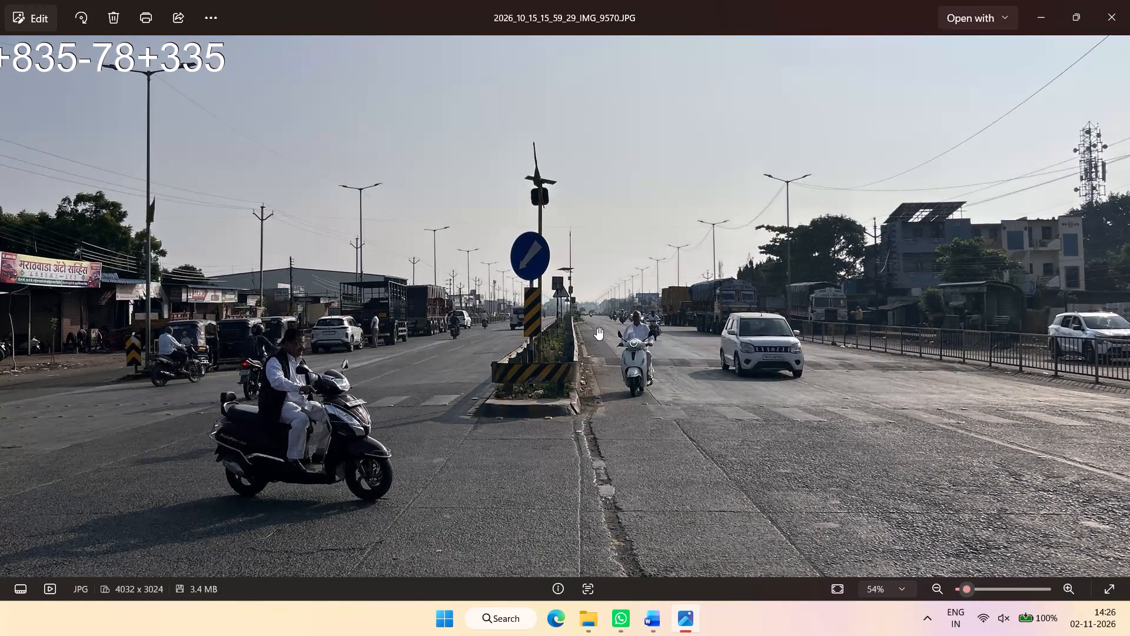
pyautogui.scroll(5, 596, 322)
pyautogui.scroll(-17, 597, 318)
pyautogui.click(0, 333)
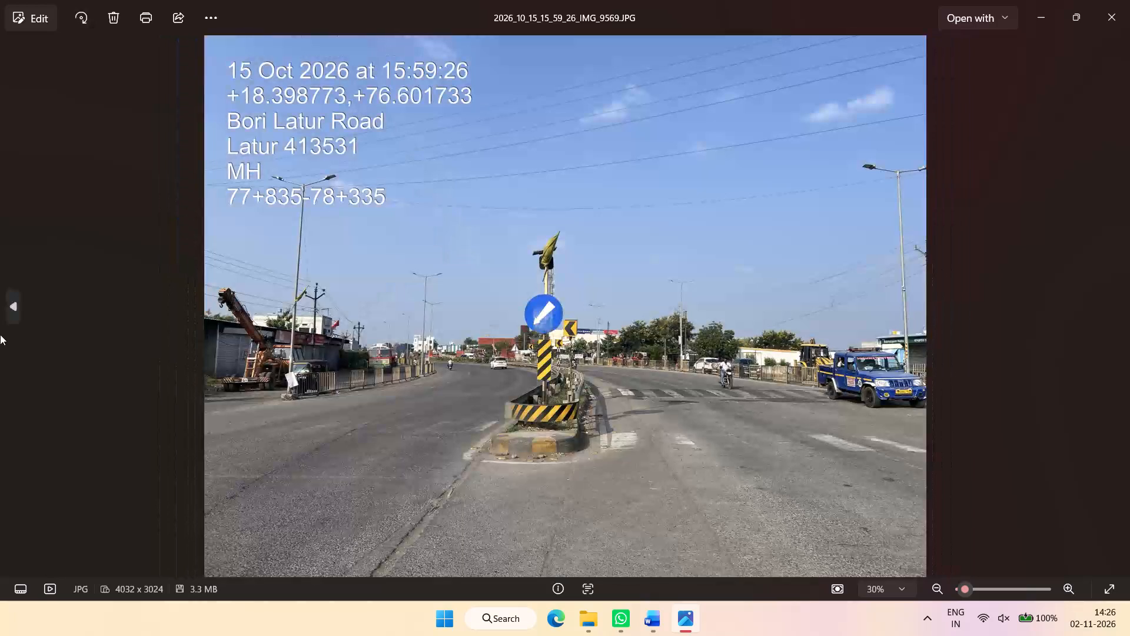
pyautogui.scroll(7, 294, 355)
pyautogui.scroll(-9, 312, 358)
pyautogui.click(0, 293)
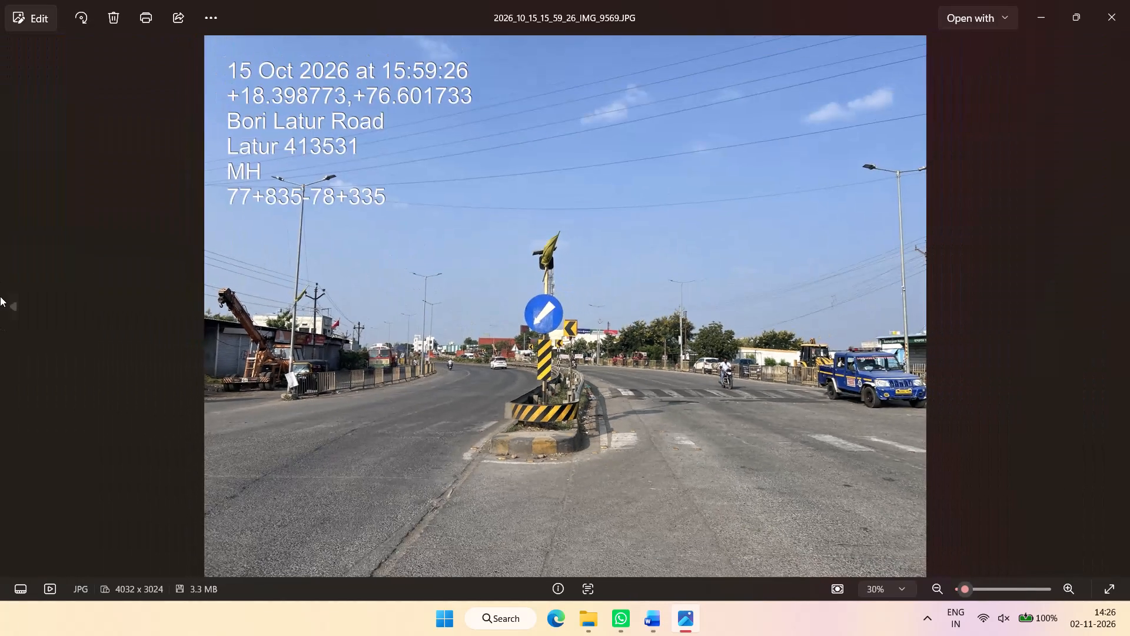
pyautogui.click(0, 298)
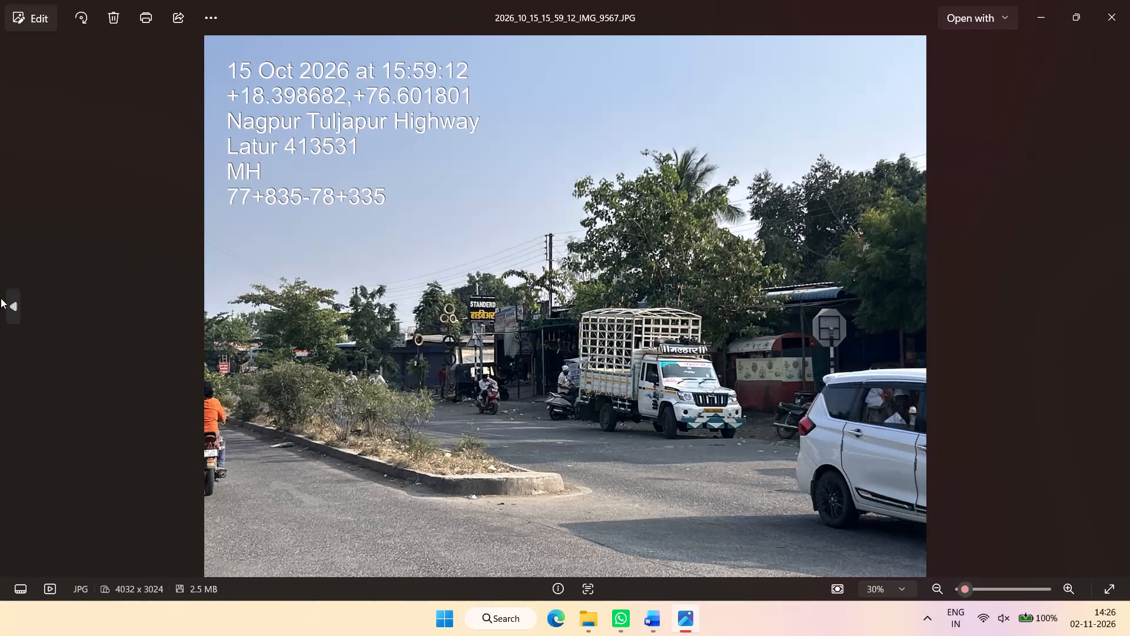
pyautogui.click(1, 298)
pyautogui.click(1, 298)
pyautogui.scroll(6, 513, 372)
pyautogui.scroll(-6, 550, 370)
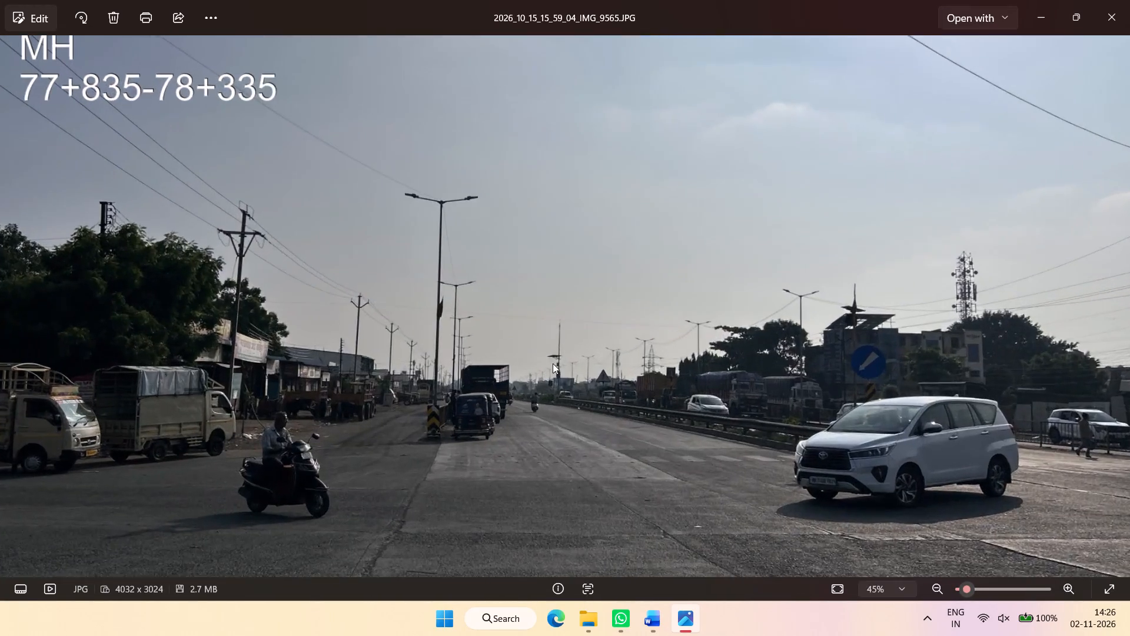
pyautogui.scroll(-2, 553, 363)
pyautogui.click(0, 348)
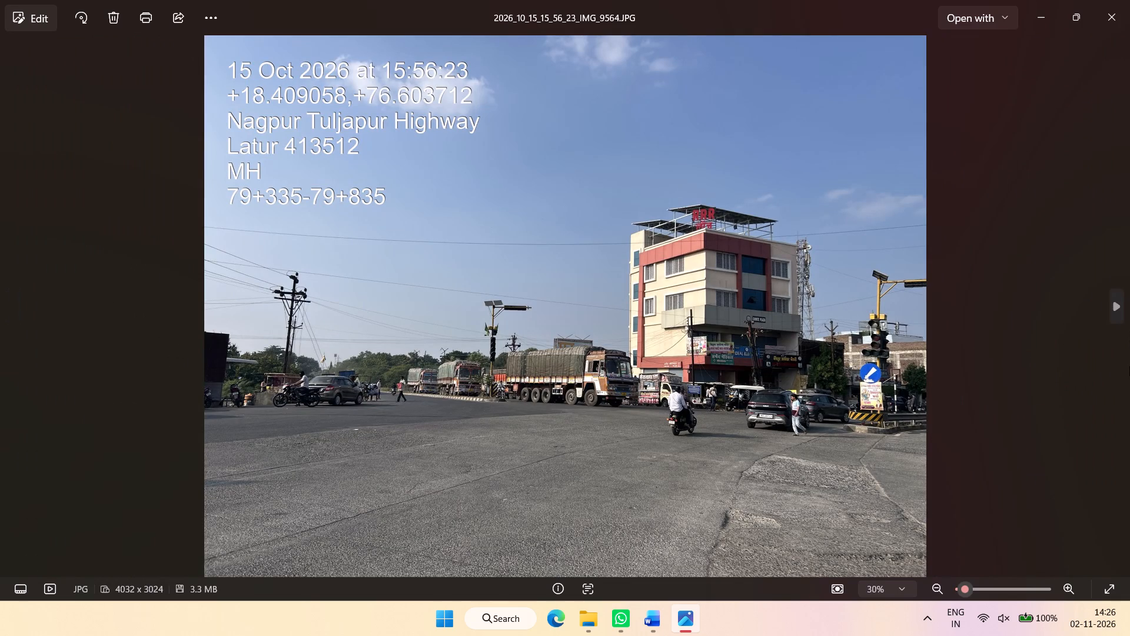
# Look again through the 77+835-78+335 photos from IMG_9565 forward to IMG_9568, examining the road and junction up close.
pyautogui.click(1129, 365)
pyautogui.scroll(7, 568, 459)
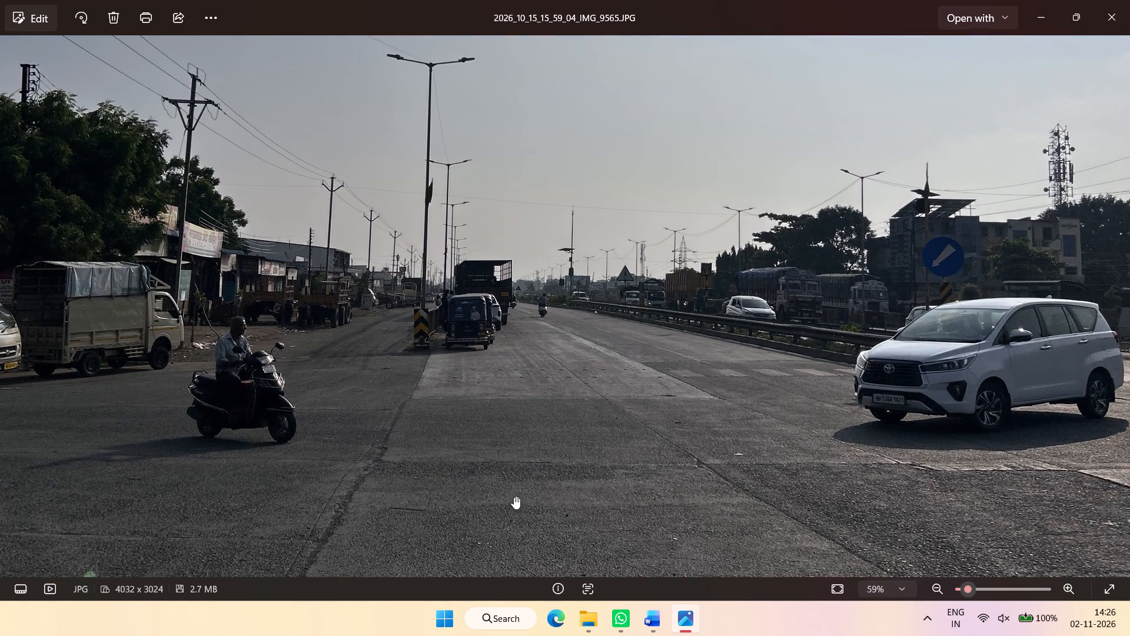
pyautogui.scroll(7, 384, 330)
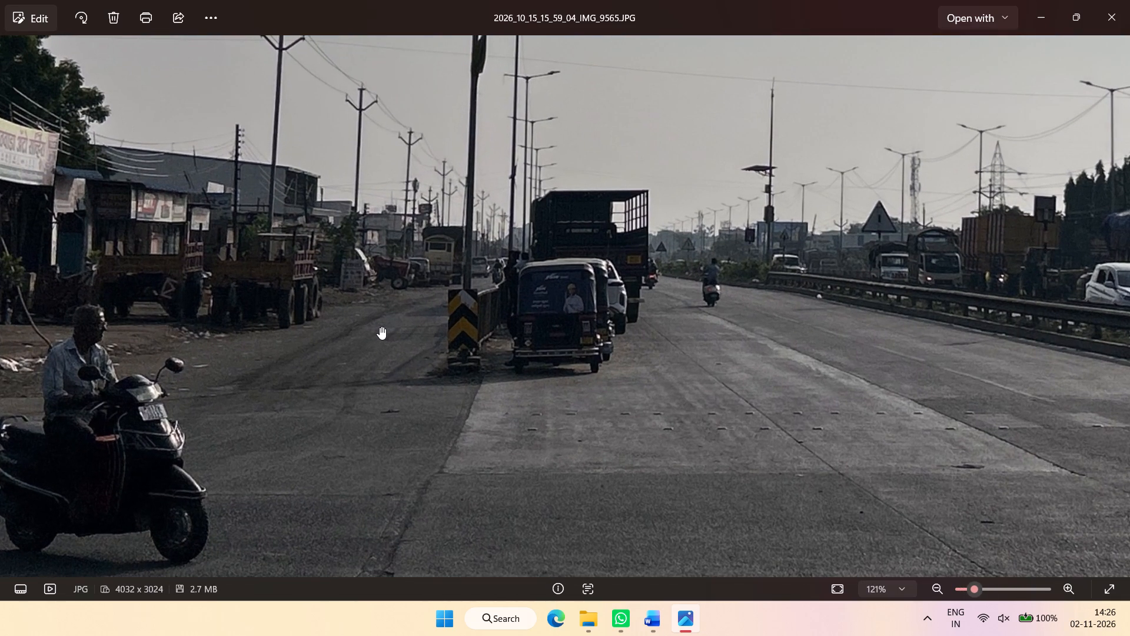
pyautogui.scroll(-16, 380, 327)
pyautogui.click(1129, 327)
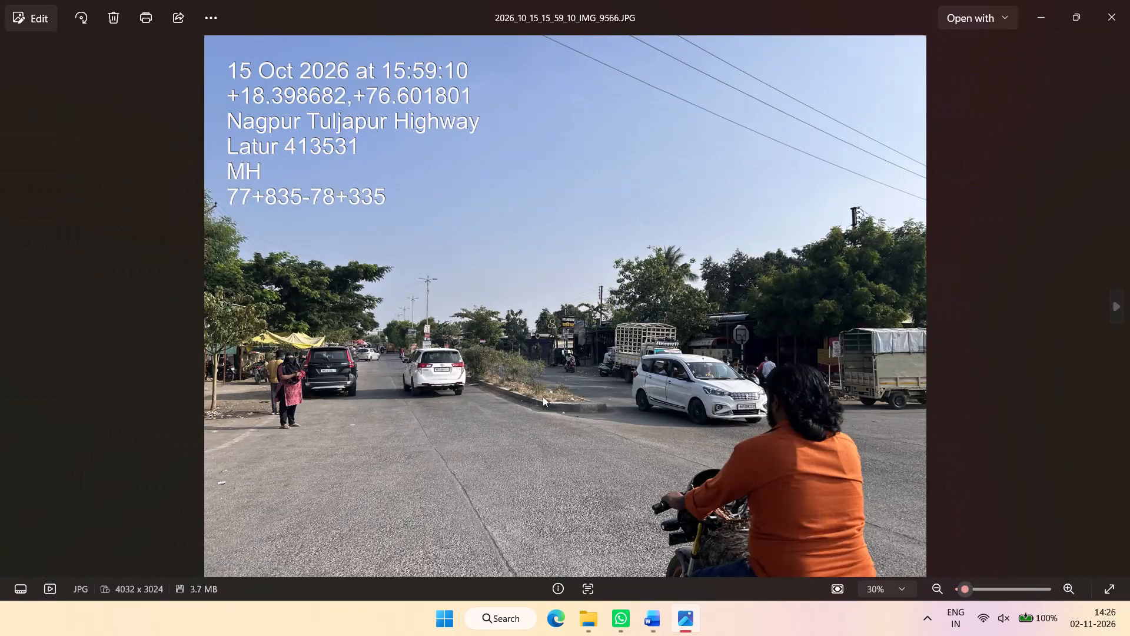
pyautogui.scroll(7, 542, 395)
pyautogui.scroll(-8, 540, 395)
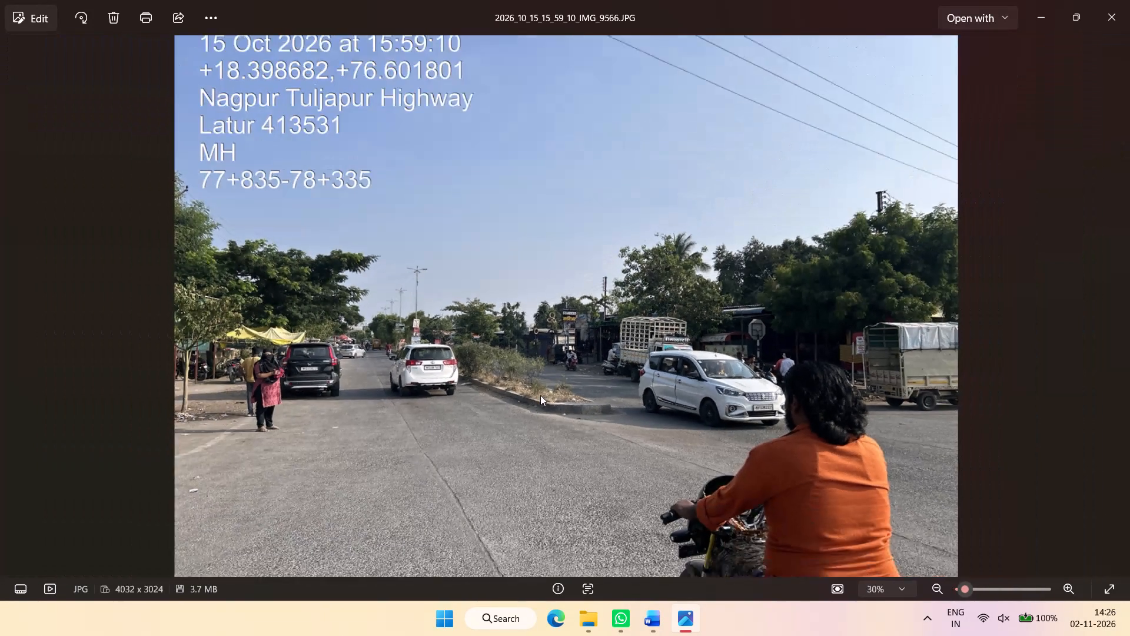
pyautogui.click(1129, 355)
pyautogui.click(1129, 355)
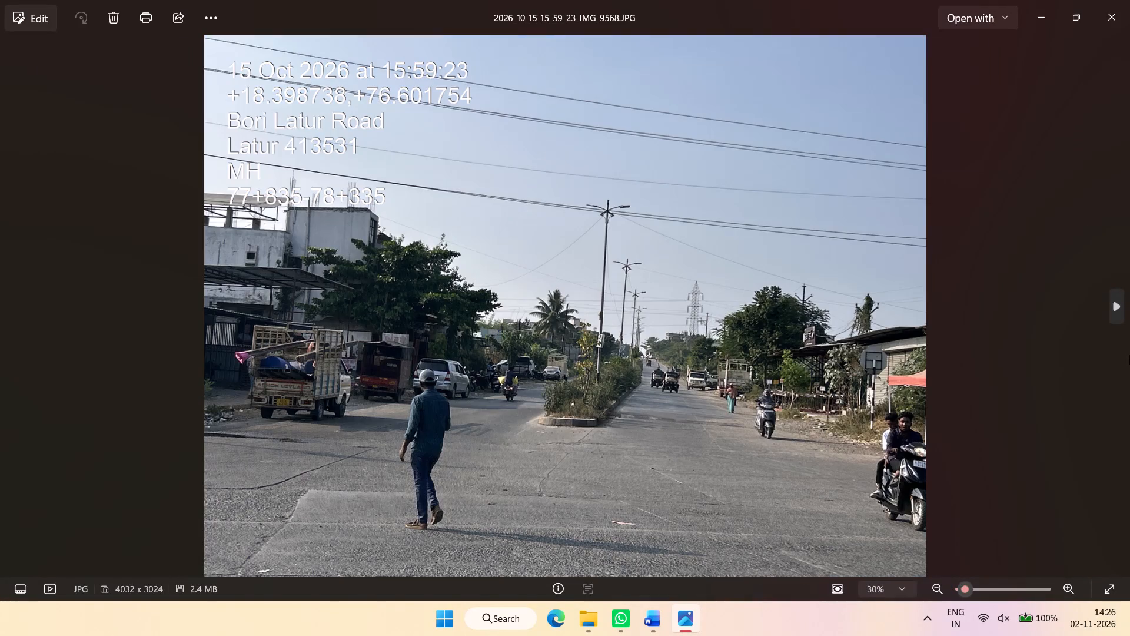
# Switch to the Blackspot observations document and compare the site observations with the short term measures for 77+835-78+335 through the start of 79+335-79+835.
pyautogui.click(662, 621)
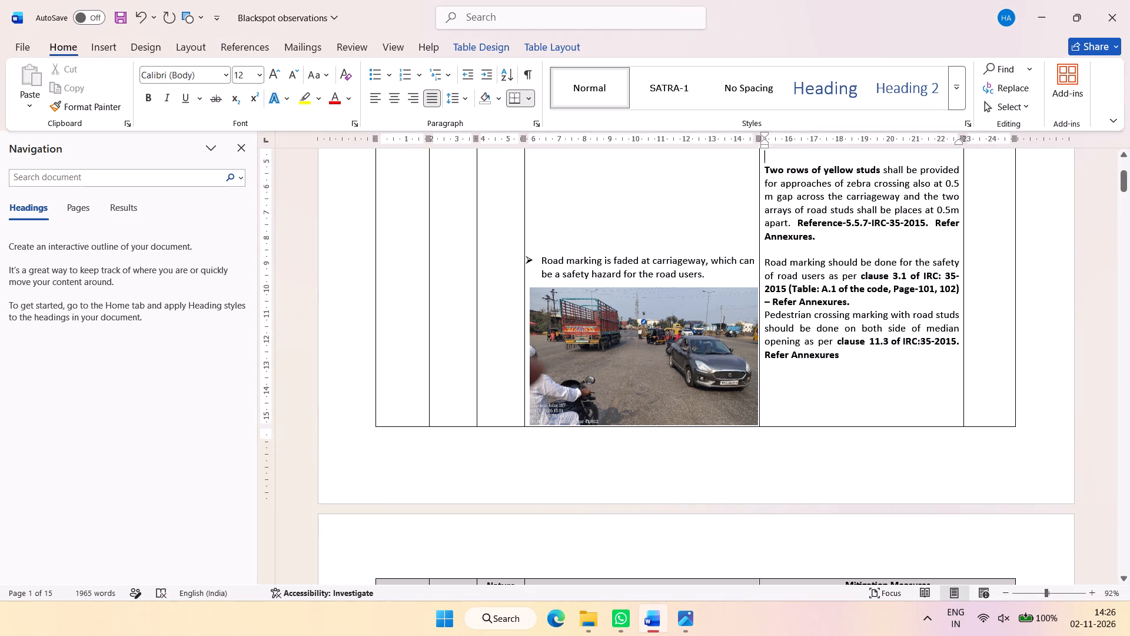
pyautogui.scroll(-8, 644, 423)
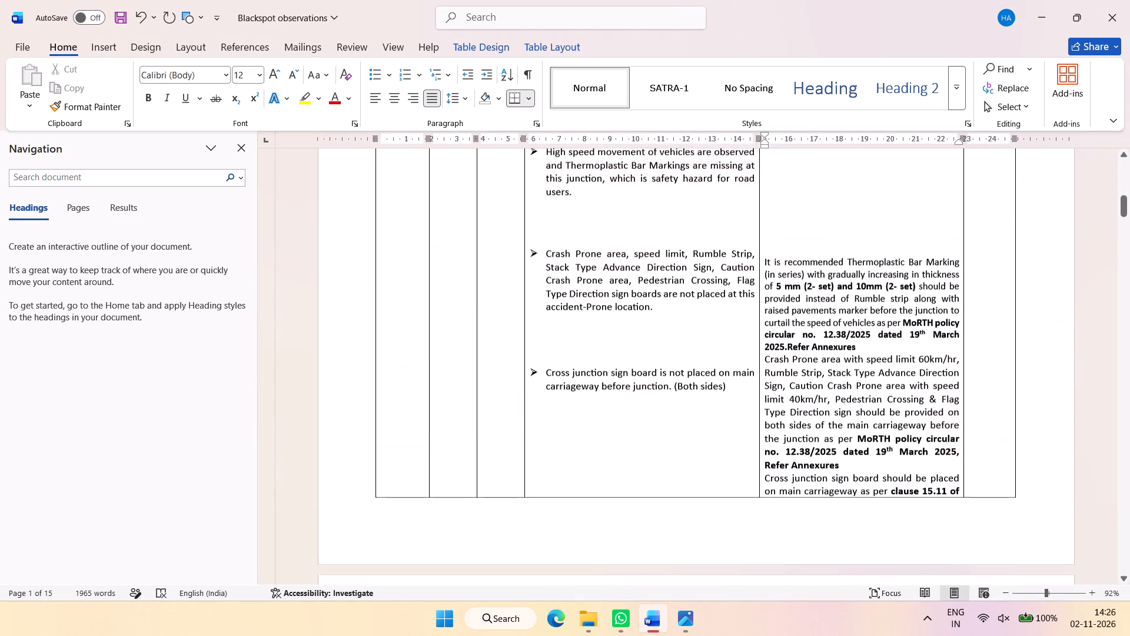
pyautogui.scroll(-6, 644, 423)
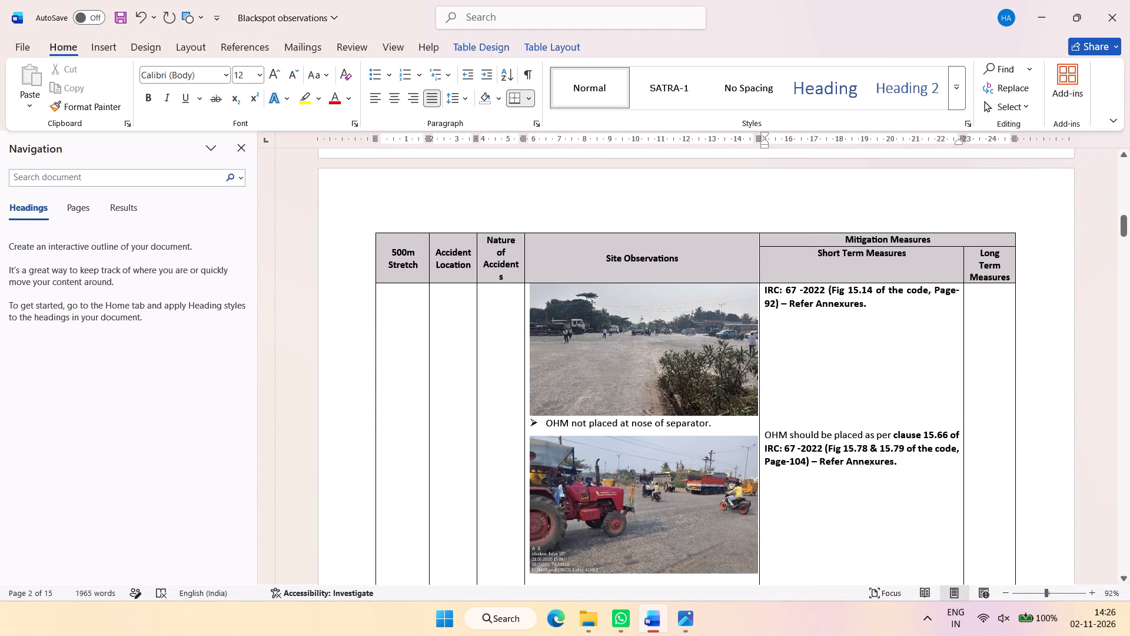
pyautogui.scroll(-1, 644, 423)
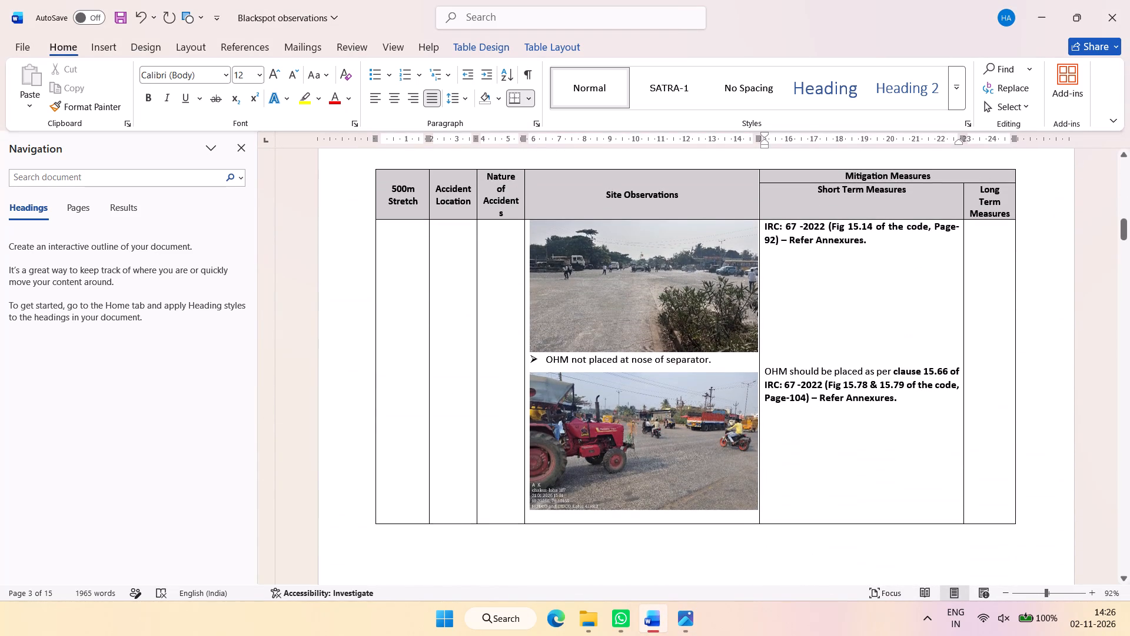
pyautogui.scroll(-8, 717, 490)
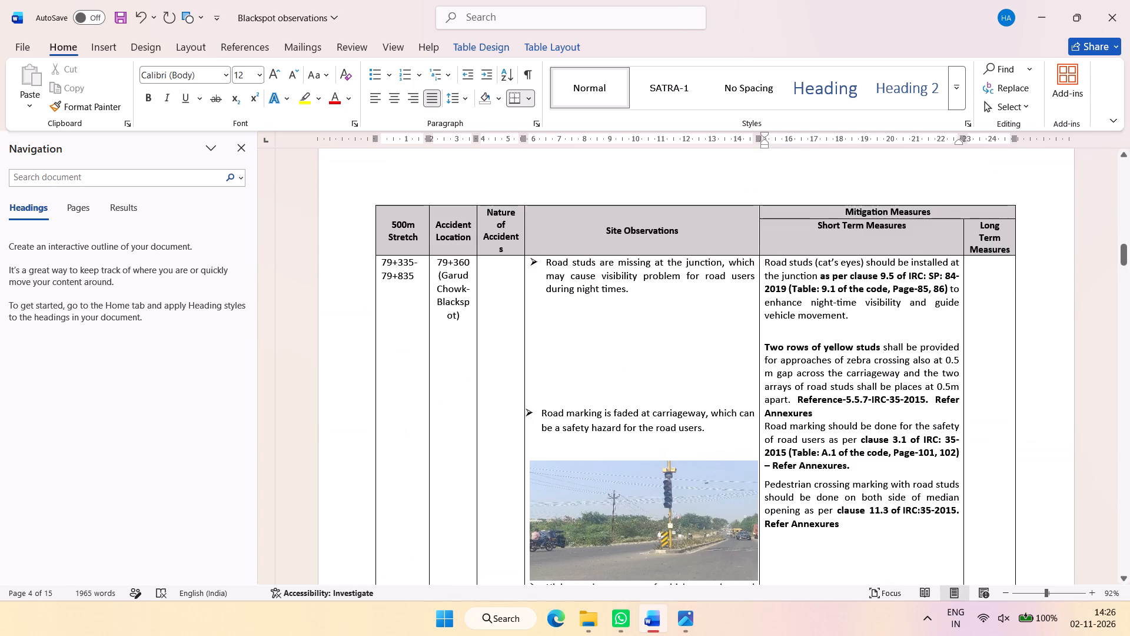
pyautogui.scroll(6, 717, 490)
pyautogui.scroll(20, 717, 490)
pyautogui.scroll(4, 717, 490)
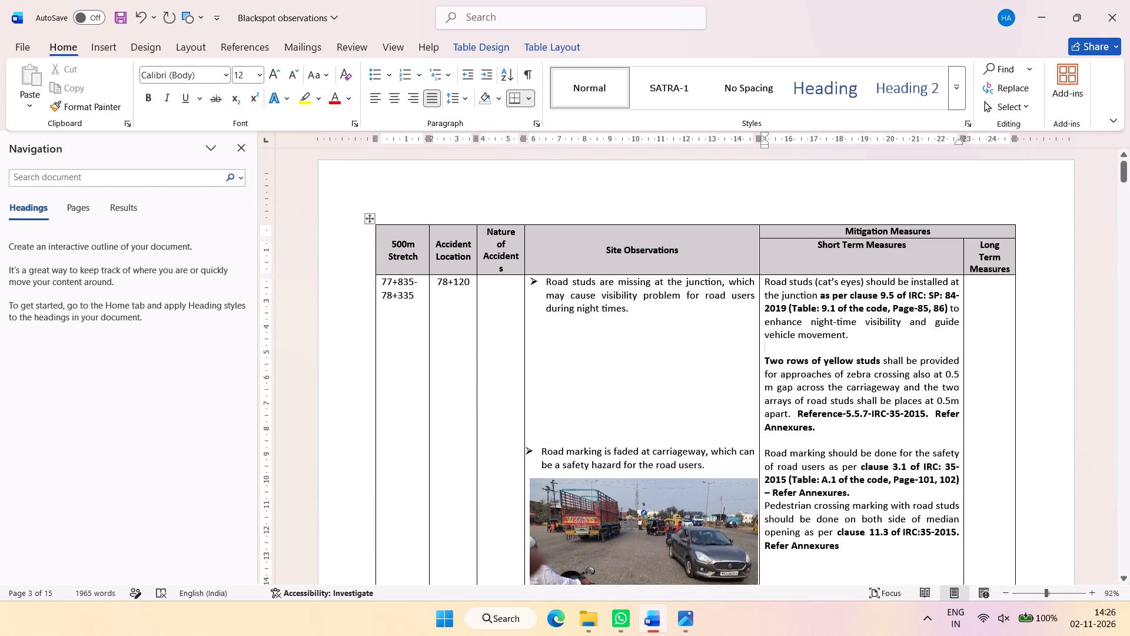
pyautogui.scroll(-12, 690, 448)
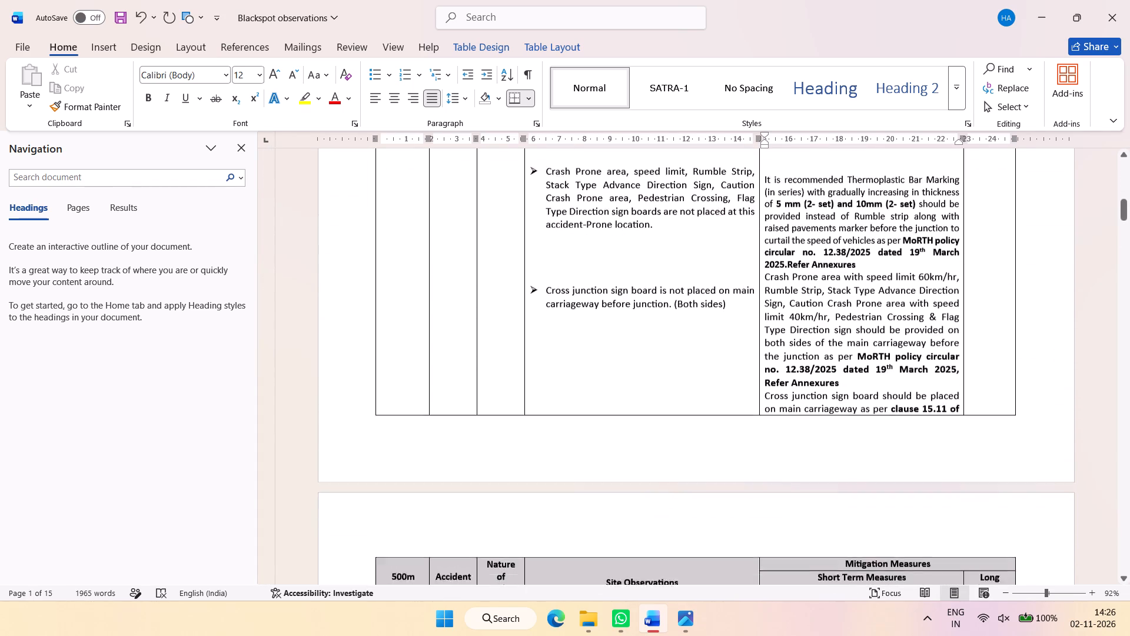
pyautogui.scroll(-3, 691, 433)
# Remove the blank lines above the Thermoplastic Bar Marking measure on page 2 so it aligns with the high speed movement observation.
pyautogui.scroll(4, 691, 430)
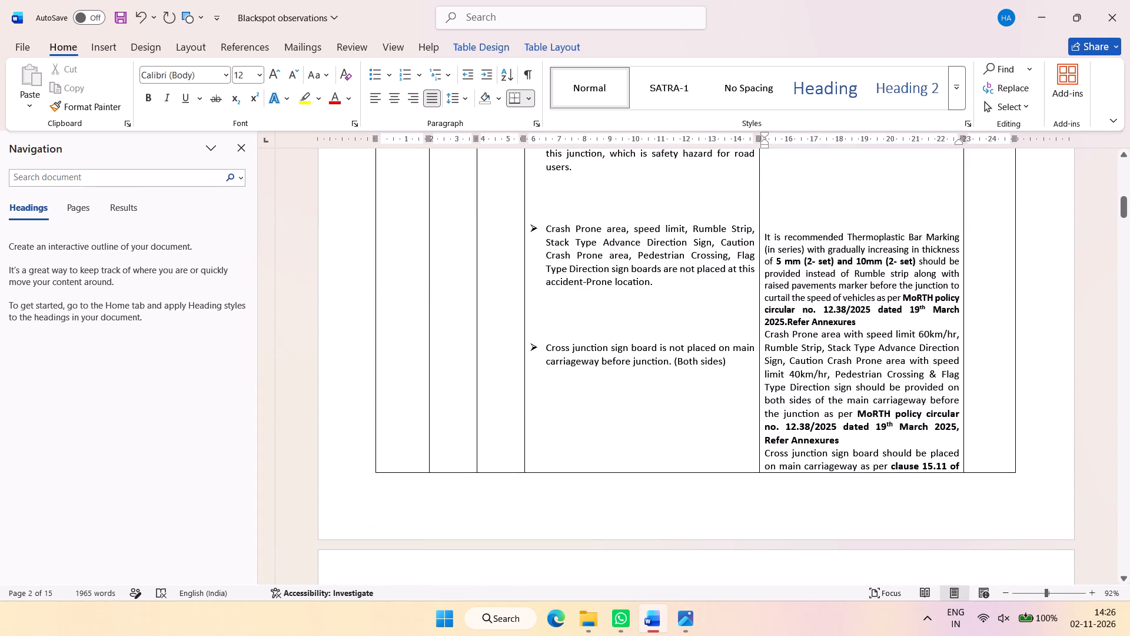
pyautogui.scroll(2, 742, 371)
pyautogui.click(773, 252)
pyautogui.press('Delete')
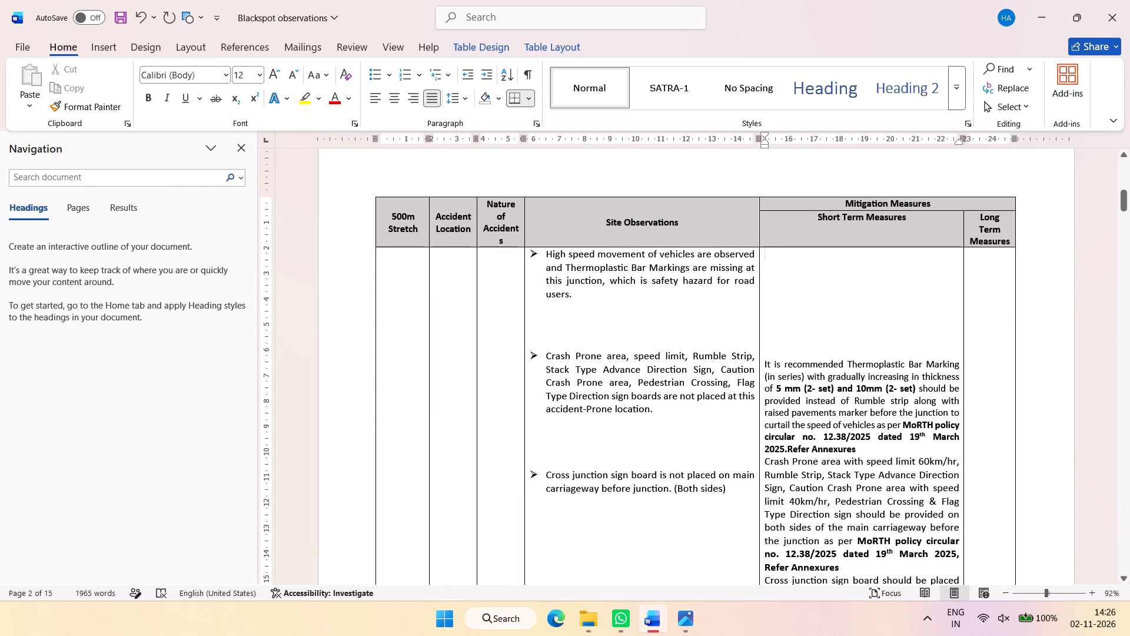
pyautogui.press('Delete')
pyautogui.press('Delete')
pyautogui.press('Delete')
pyautogui.press('Delete')
pyautogui.press('Delete')
pyautogui.press('Delete')
pyautogui.press('Delete')
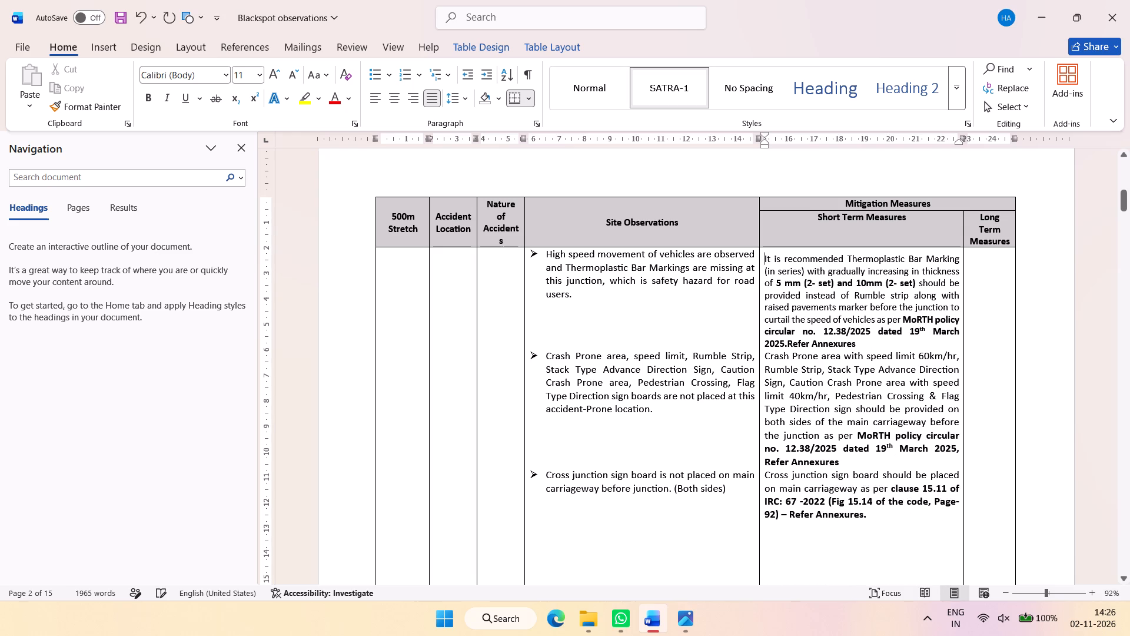
pyautogui.scroll(20, 795, 291)
# Switch to File Explorer and duplicate the Blackspot observations document within the 2nd Detail Design Report folder.
pyautogui.click(1042, 16)
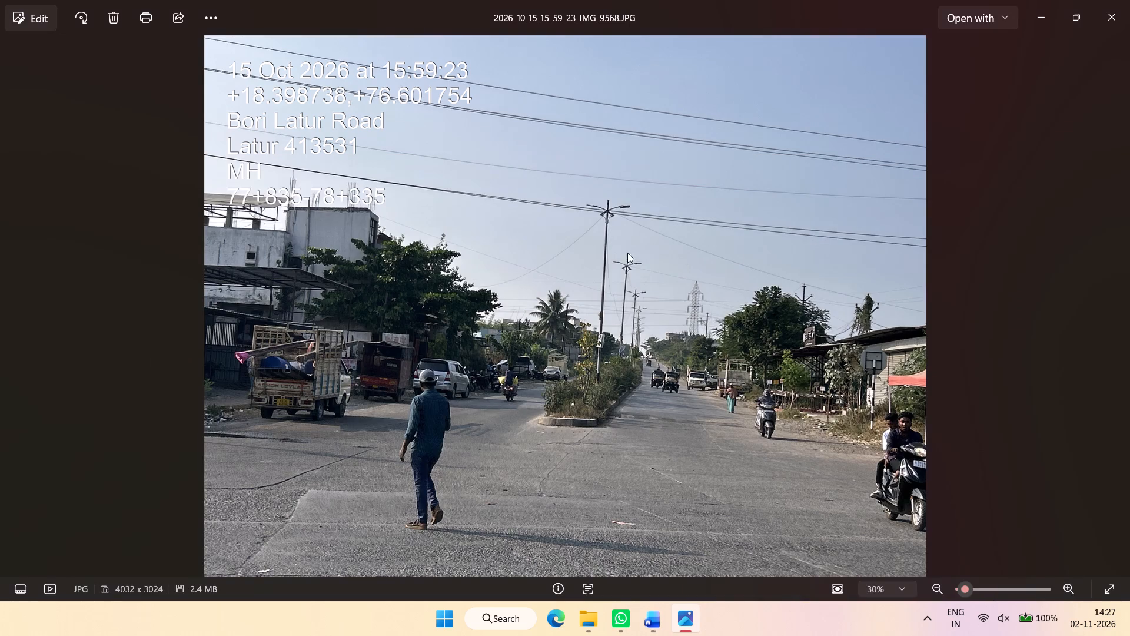
pyautogui.click(1043, 8)
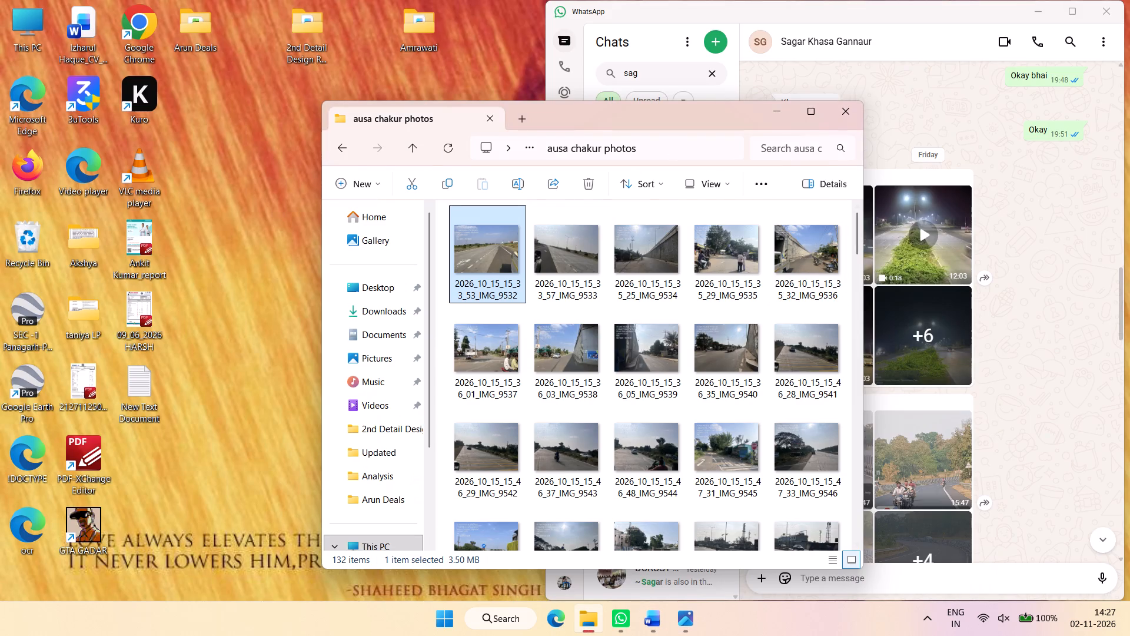
pyautogui.click(336, 153)
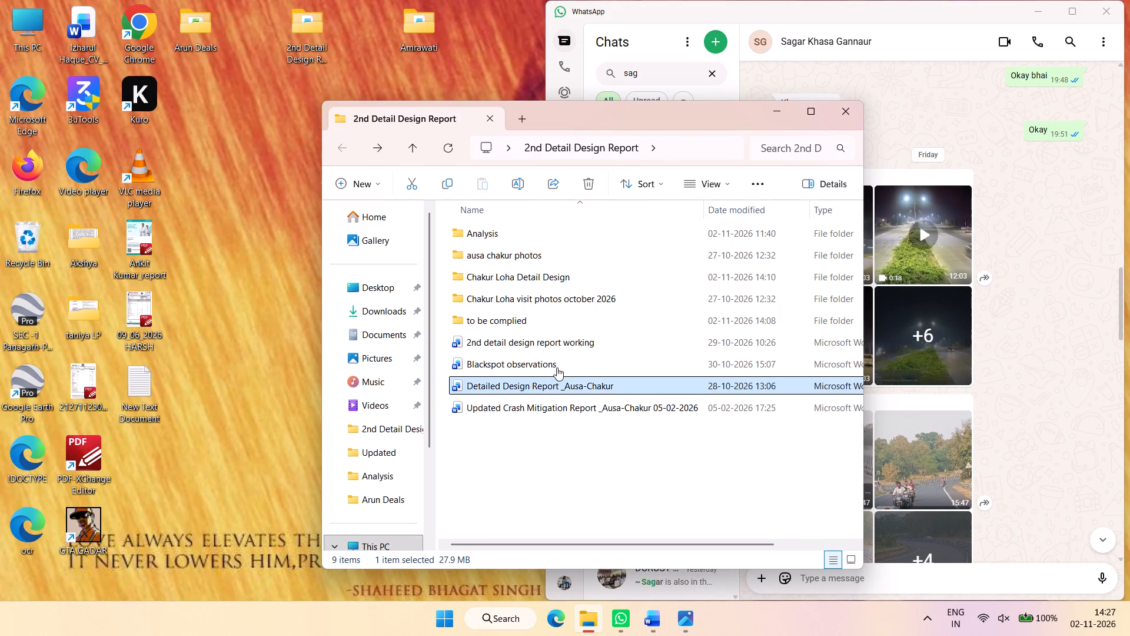
pyautogui.click(444, 186)
pyautogui.click(488, 183)
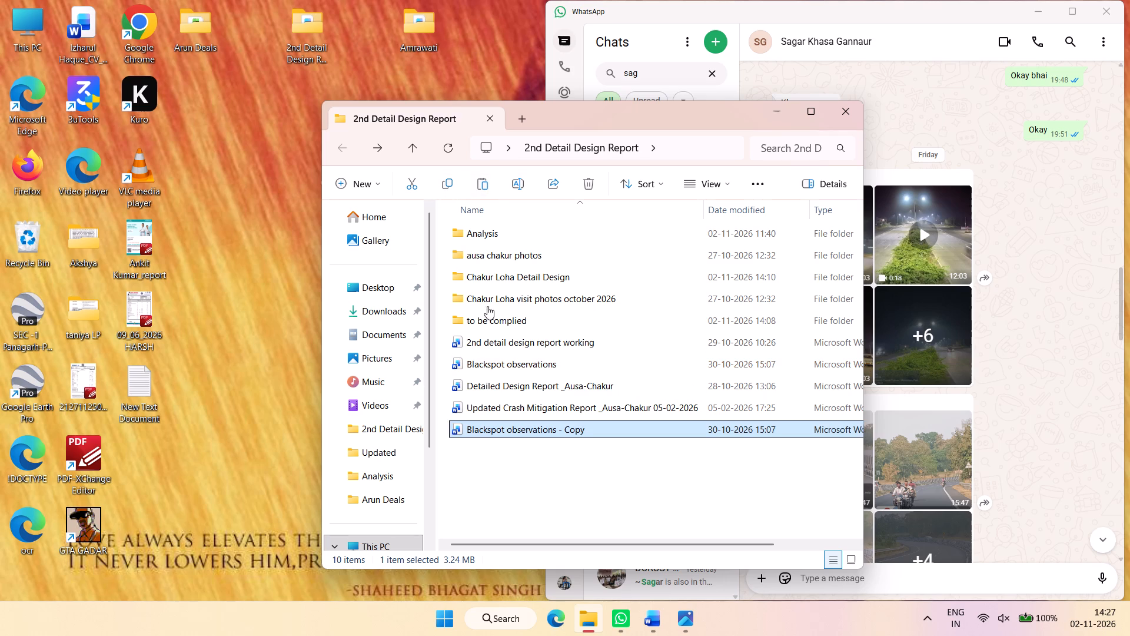
# Rename the duplicated document as Blackspot observations - New.
pyautogui.click(524, 184)
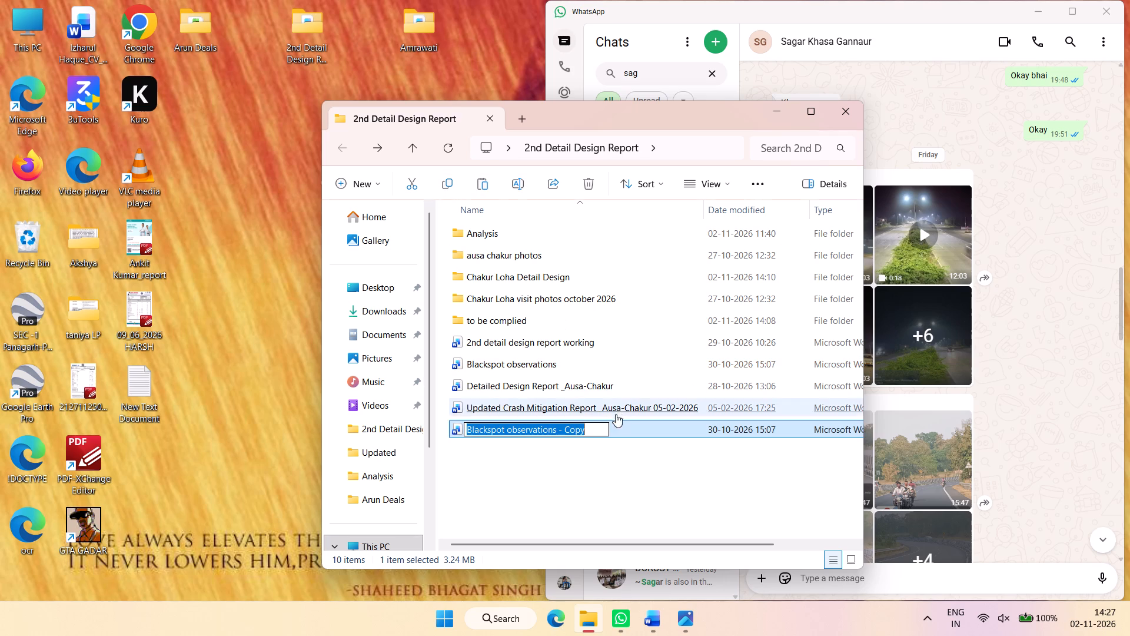
pyautogui.click(589, 436)
pyautogui.click(512, 185)
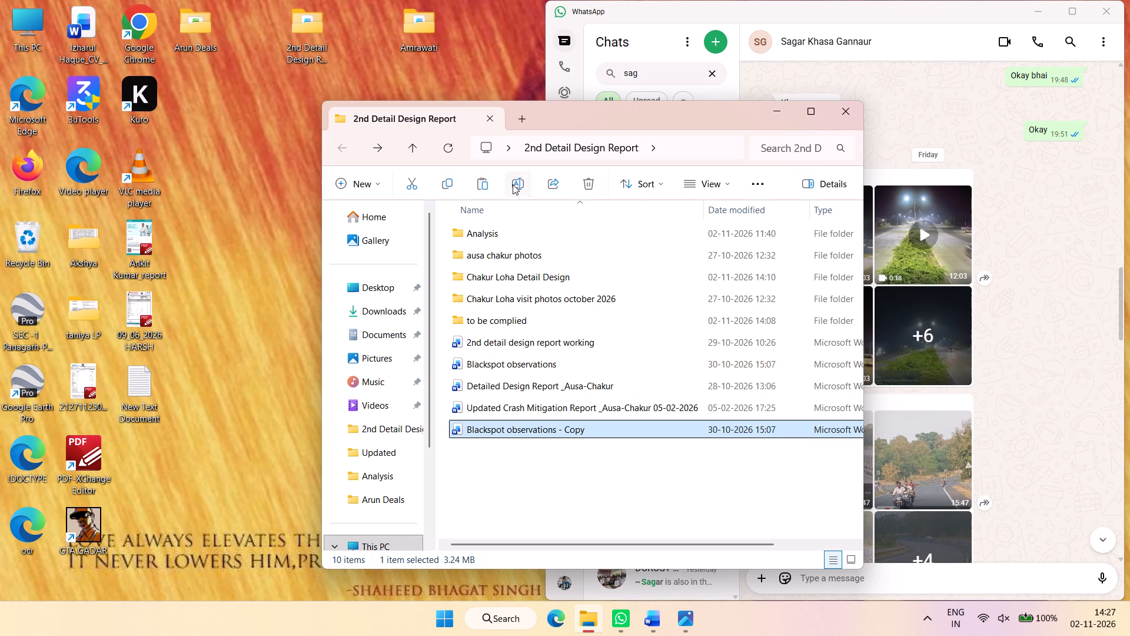
pyautogui.click(574, 431)
pyautogui.moveTo(564, 430); pyautogui.dragTo(592, 429)
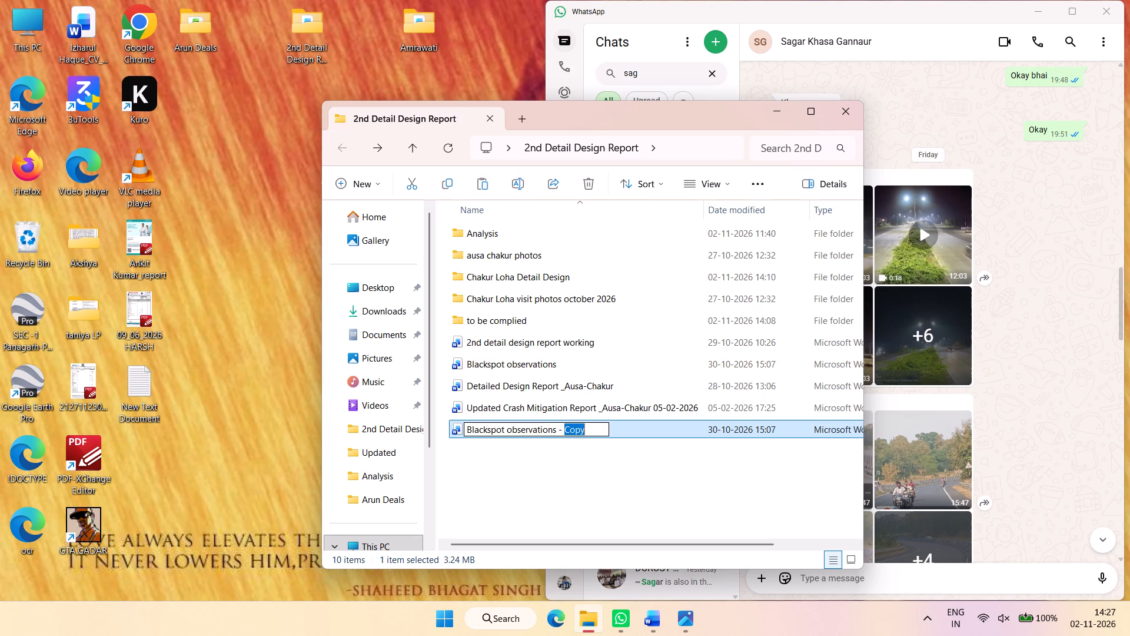
pyautogui.write('New')
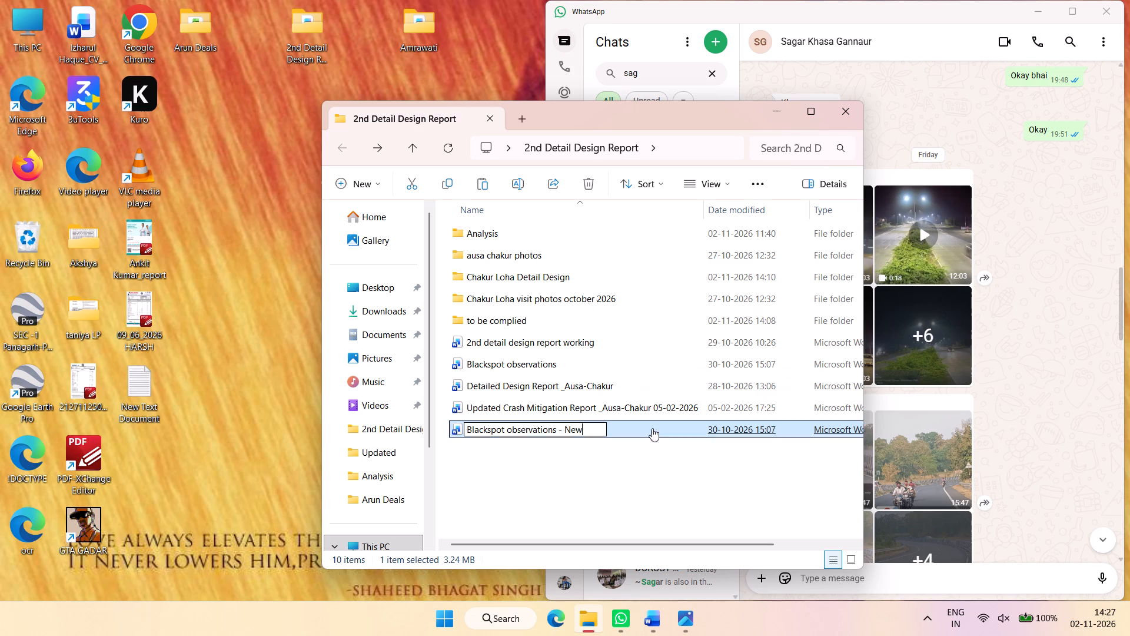
pyautogui.click(648, 455)
# Open Blackspot observations - New and clear the site observations and mitigation measures for stretch 77+835-78+335.
pyautogui.click(644, 435)
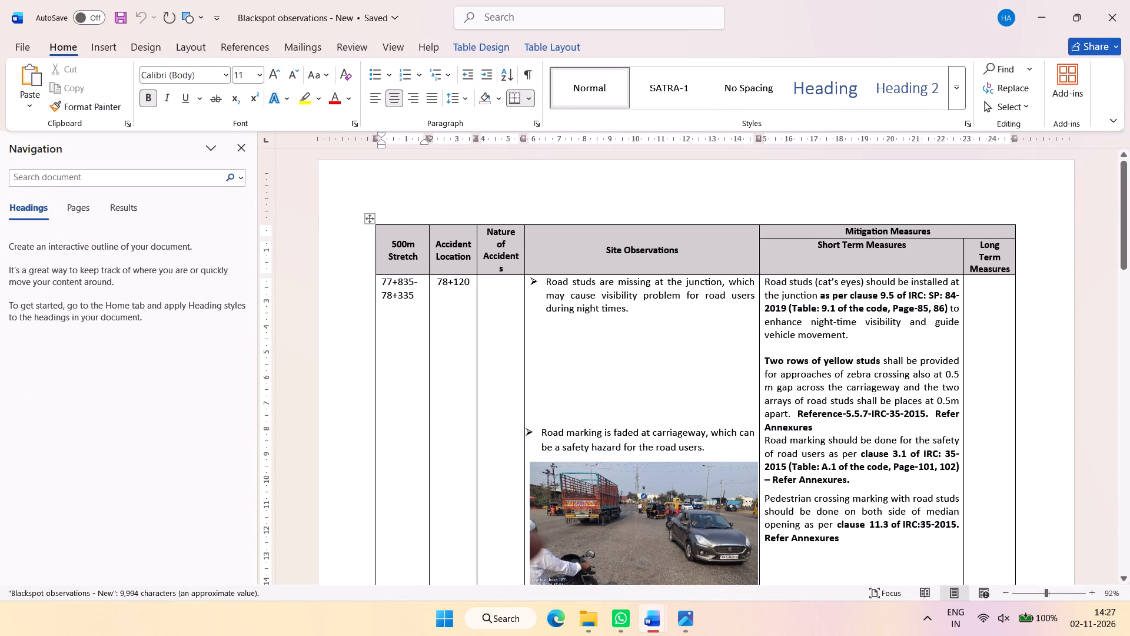
pyautogui.click(632, 347)
pyautogui.moveTo(971, 334); pyautogui.dragTo(511, 352)
pyautogui.press('Delete')
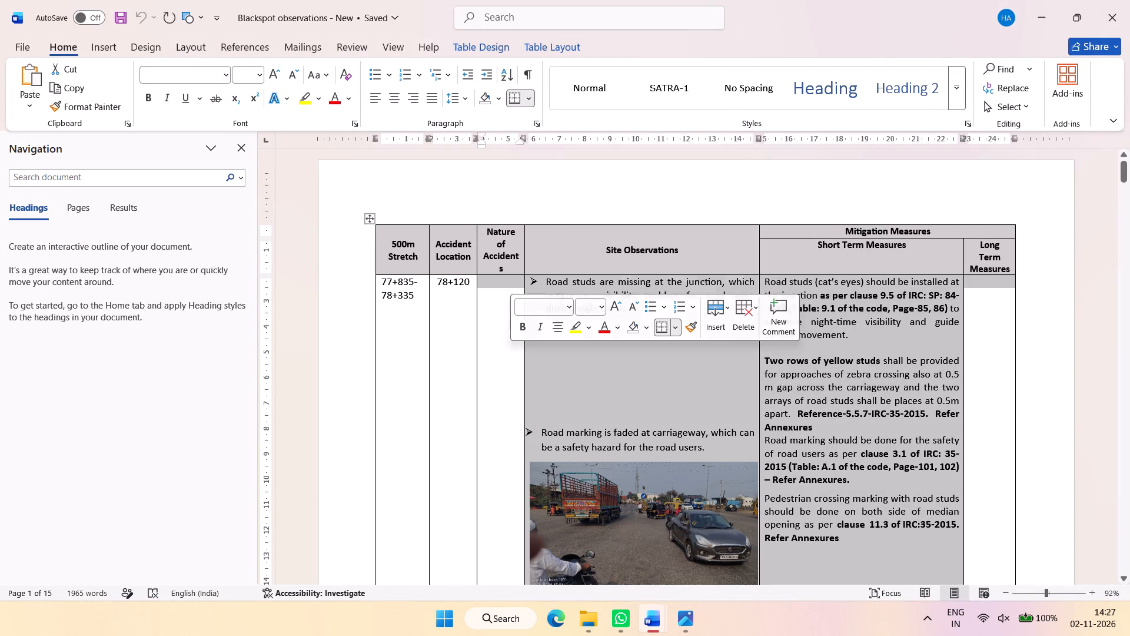
# Clear the site observations and mitigation measures for stretches 79+335-79+835 and 81+335-81+835.
pyautogui.scroll(-1, 630, 372)
pyautogui.moveTo(996, 373); pyautogui.dragTo(599, 403)
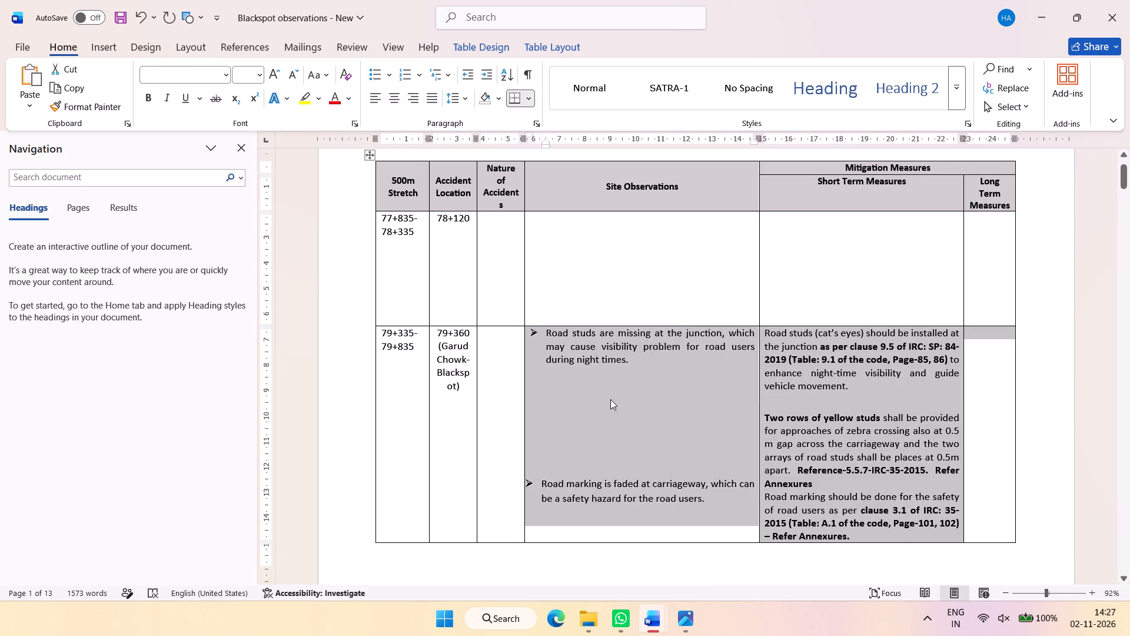
pyautogui.press('Delete')
pyautogui.scroll(-1, 727, 339)
pyautogui.moveTo(973, 423); pyautogui.dragTo(569, 427)
pyautogui.press('Delete')
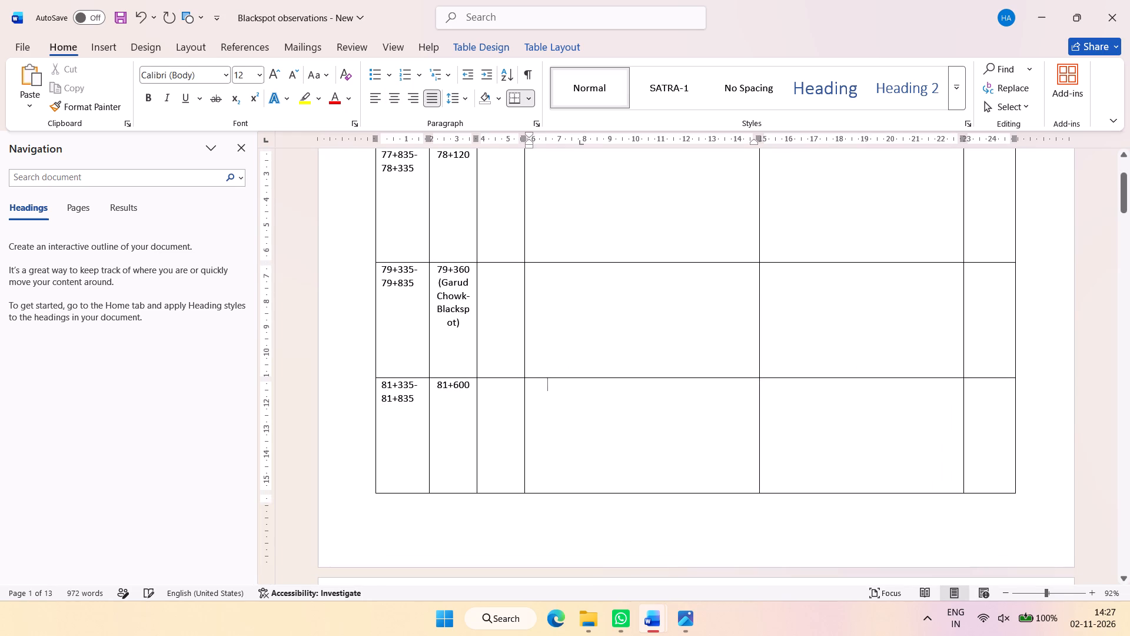
# Clear the site observations and mitigation measures for stretch 90+335-90+835 in Blackspot observations - New.
pyautogui.scroll(-7, 689, 366)
pyautogui.moveTo(980, 294); pyautogui.dragTo(573, 326)
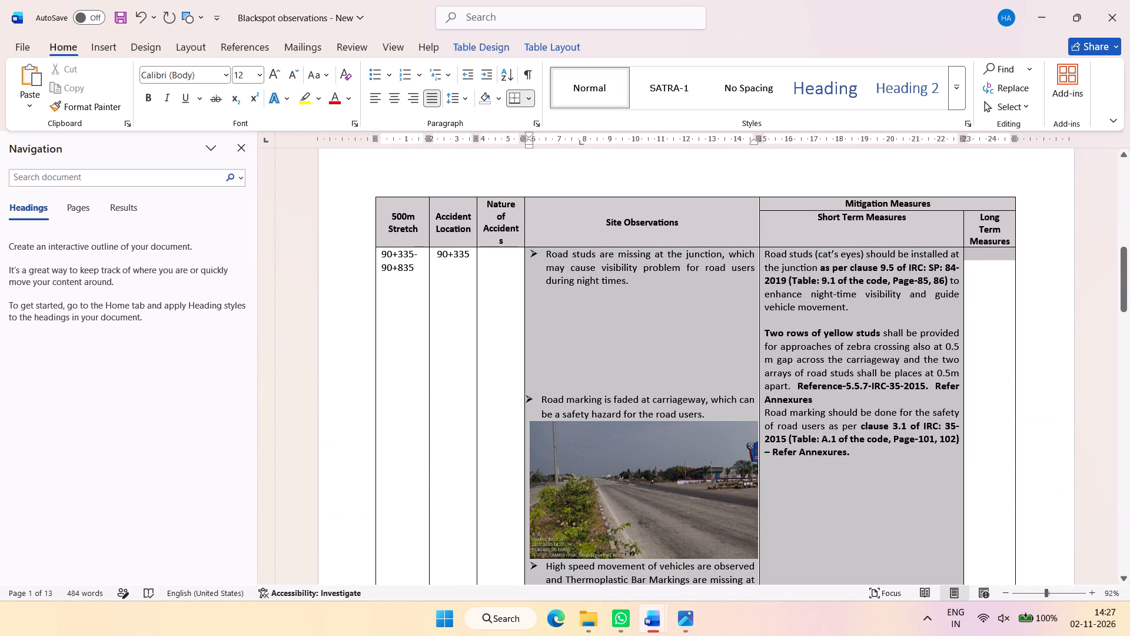
pyautogui.moveTo(573, 326); pyautogui.dragTo(654, 321)
pyautogui.press('Delete')
pyautogui.scroll(-1, 654, 321)
pyautogui.scroll(7, 653, 321)
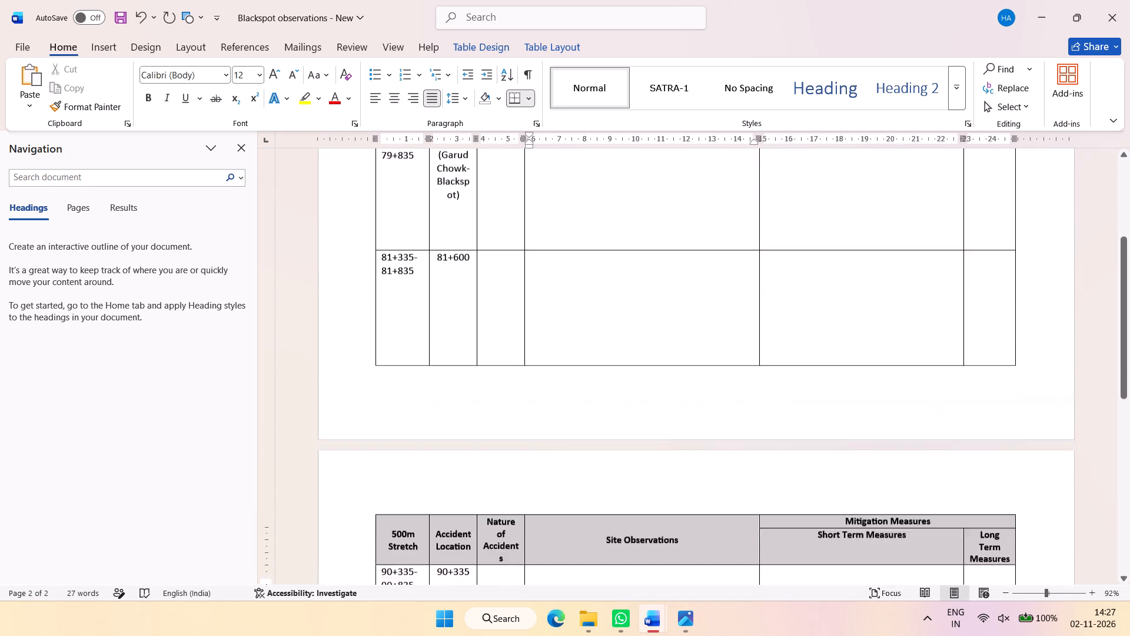
pyautogui.scroll(6, 653, 321)
pyautogui.click(640, 322)
# In the original Blackspot observations document, format all text as Calibri (Body) size 12 with 1.15 line spacing.
pyautogui.hotkey('alt', 'Tab')
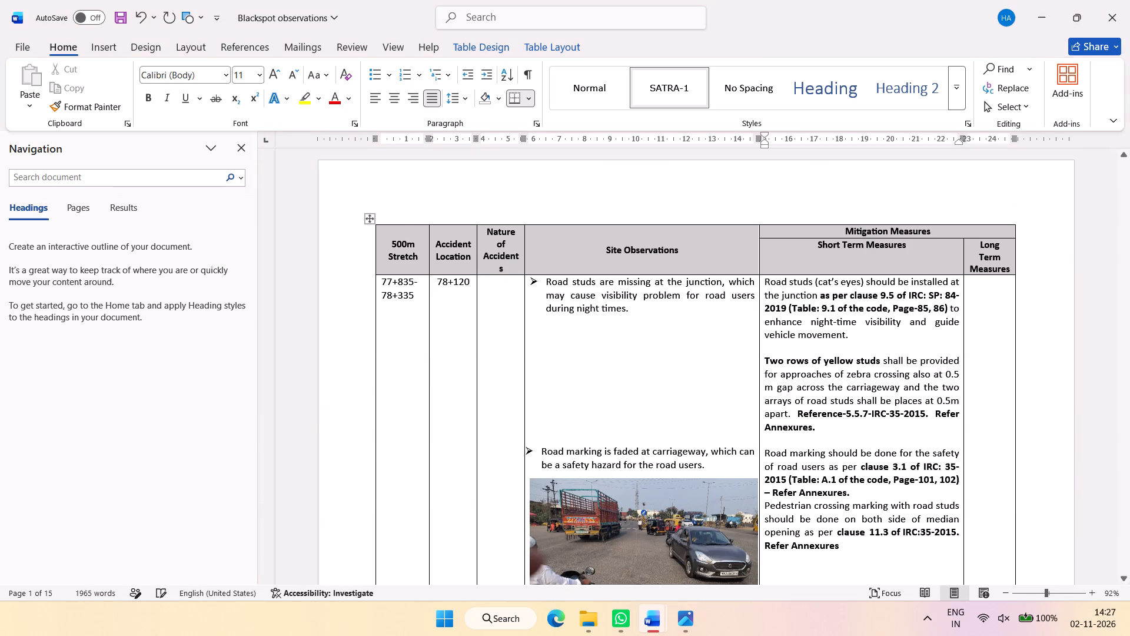
pyautogui.scroll(-10, 623, 312)
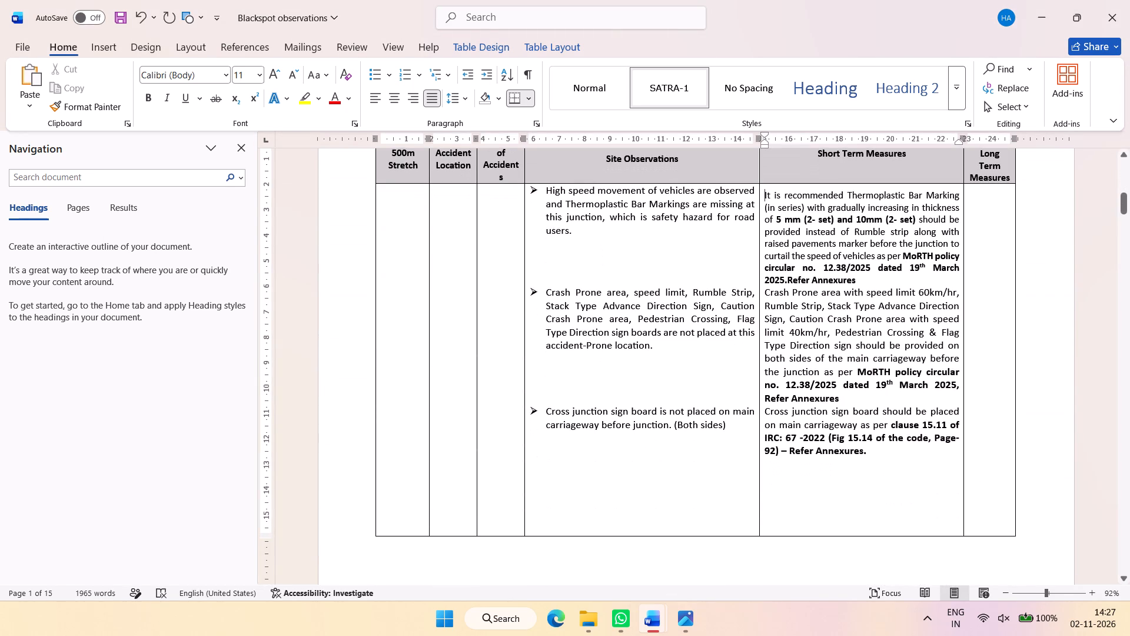
pyautogui.moveTo(546, 191); pyautogui.dragTo(729, 411)
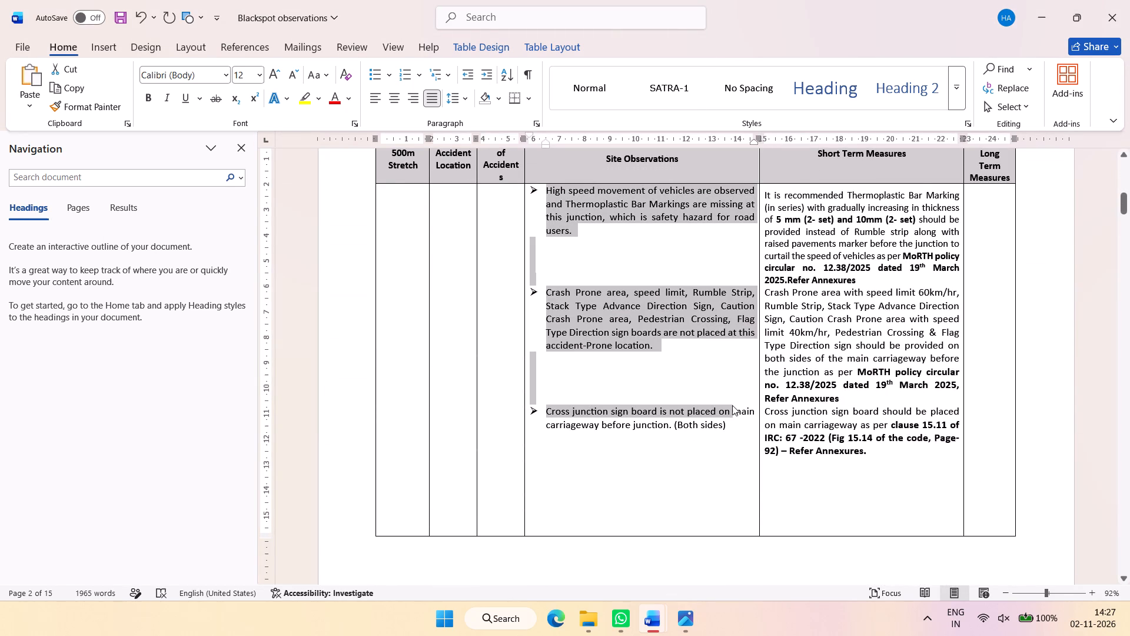
pyautogui.hotkey('ctrl', 'a')
pyautogui.click(225, 77)
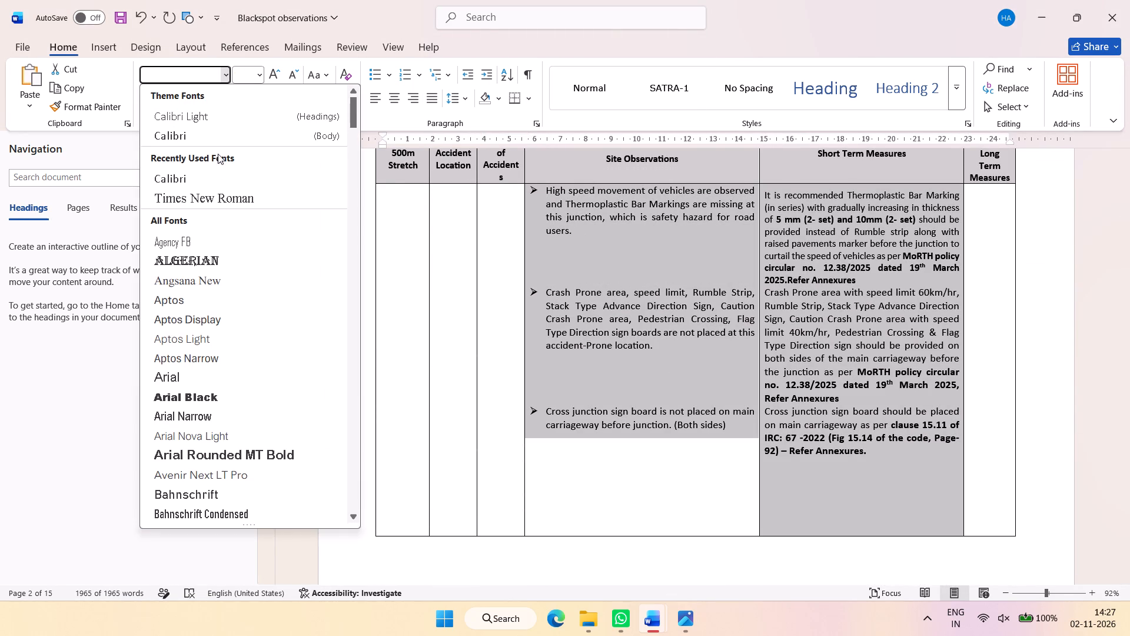
pyautogui.click(221, 137)
pyautogui.click(262, 78)
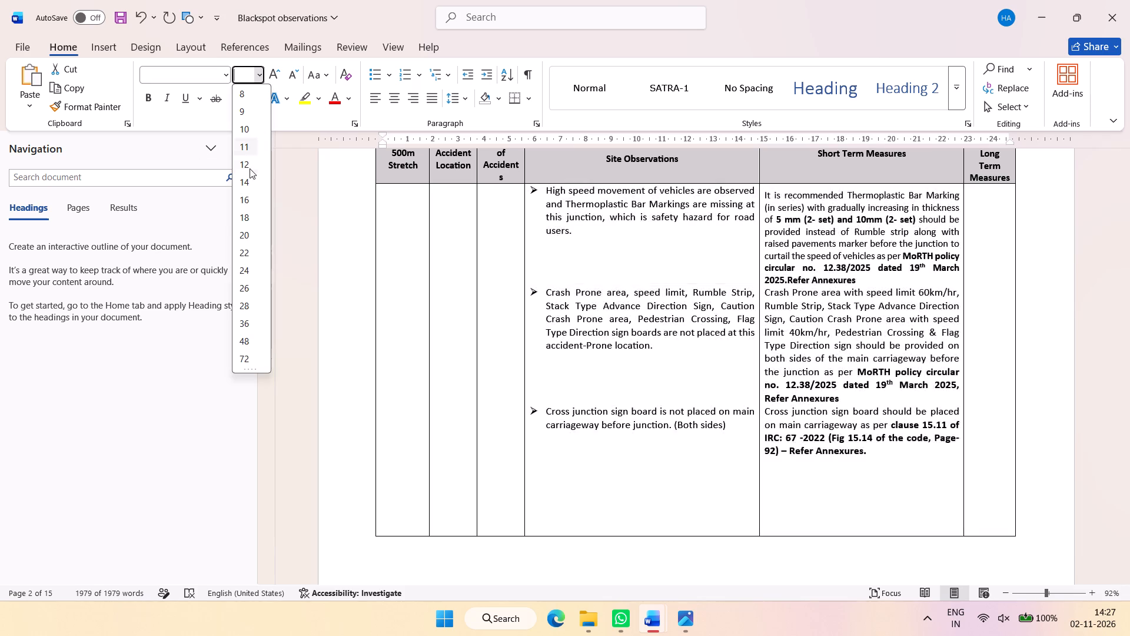
pyautogui.click(250, 168)
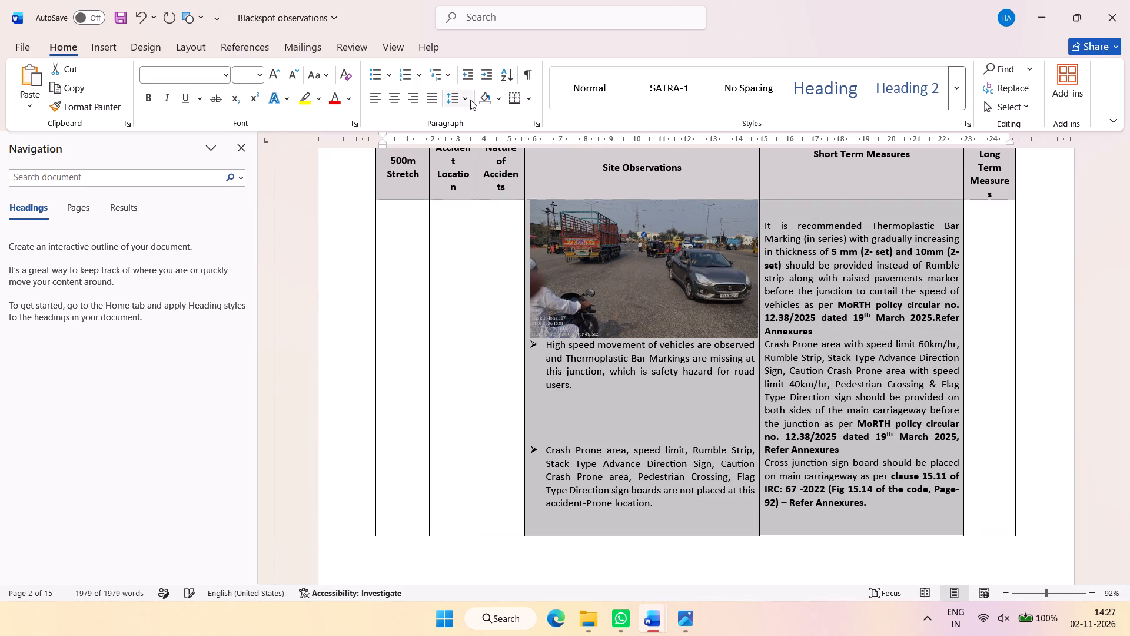
pyautogui.click(451, 98)
pyautogui.click(472, 128)
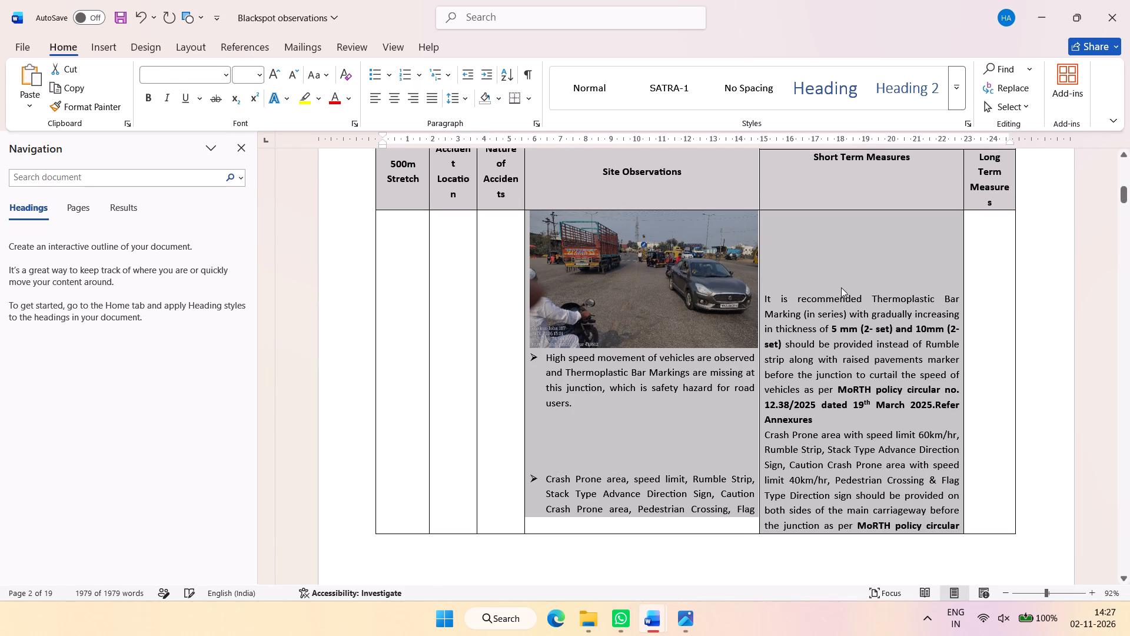
pyautogui.click(834, 280)
# Reduce the height of the junction photo above the high-speed vehicle observation for stretch 77+835-78+335.
pyautogui.scroll(12, 832, 282)
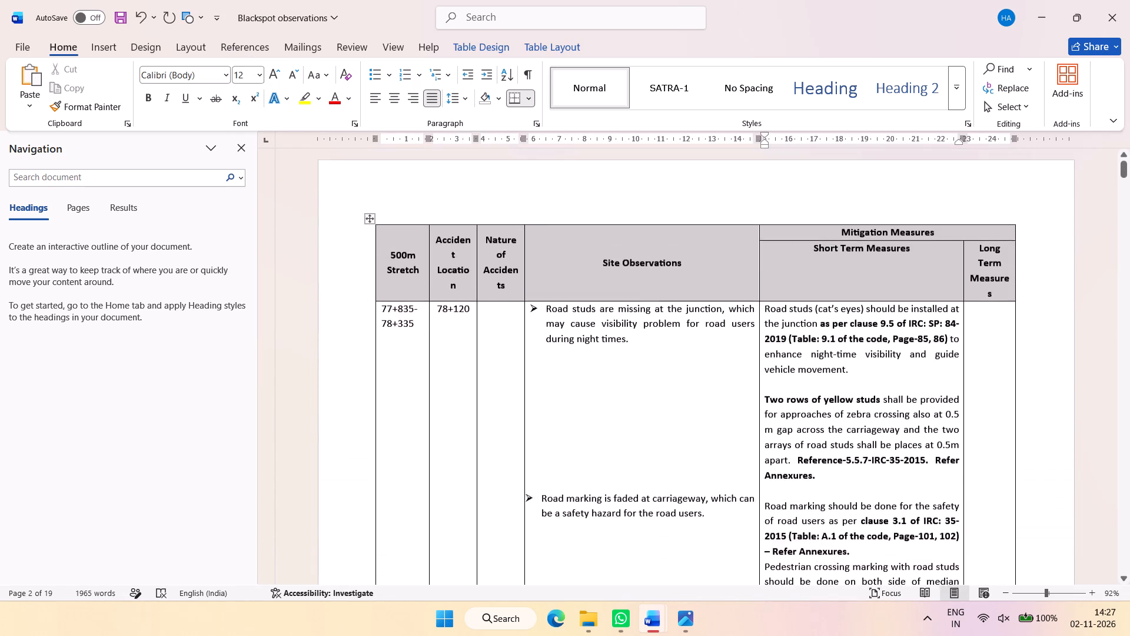
pyautogui.scroll(-9, 807, 315)
pyautogui.click(704, 353)
pyautogui.moveTo(650, 411); pyautogui.dragTo(642, 339)
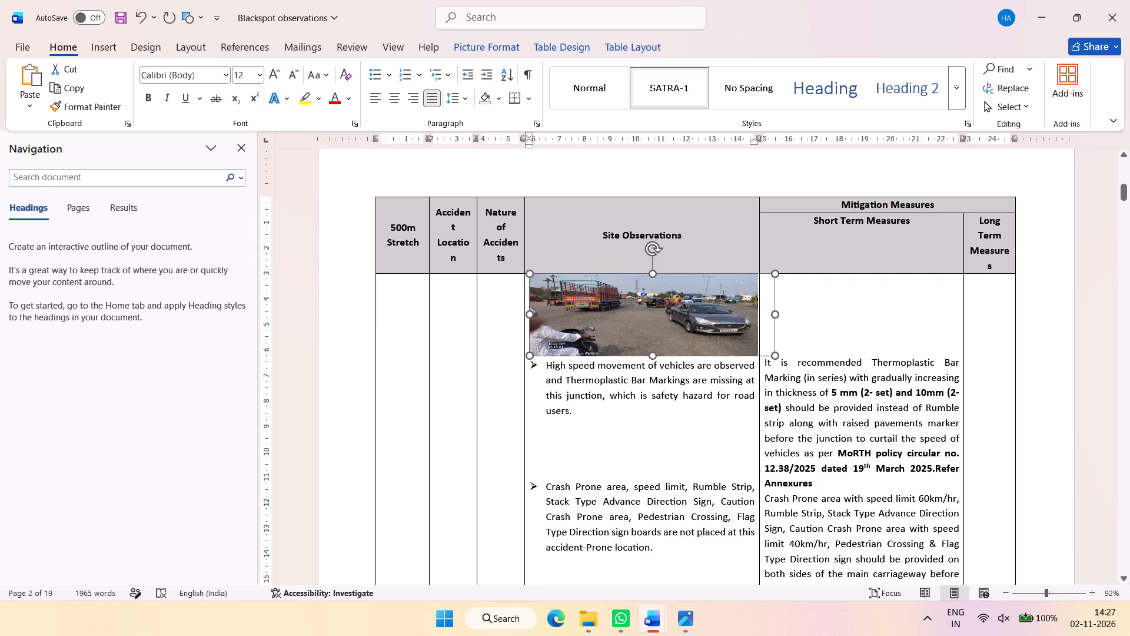
pyautogui.moveTo(642, 339); pyautogui.dragTo(642, 330)
# Remove two blank lines above the Thermoplastic Bar Marking recommendation in the short term measures.
pyautogui.scroll(-5, 679, 390)
pyautogui.click(817, 188)
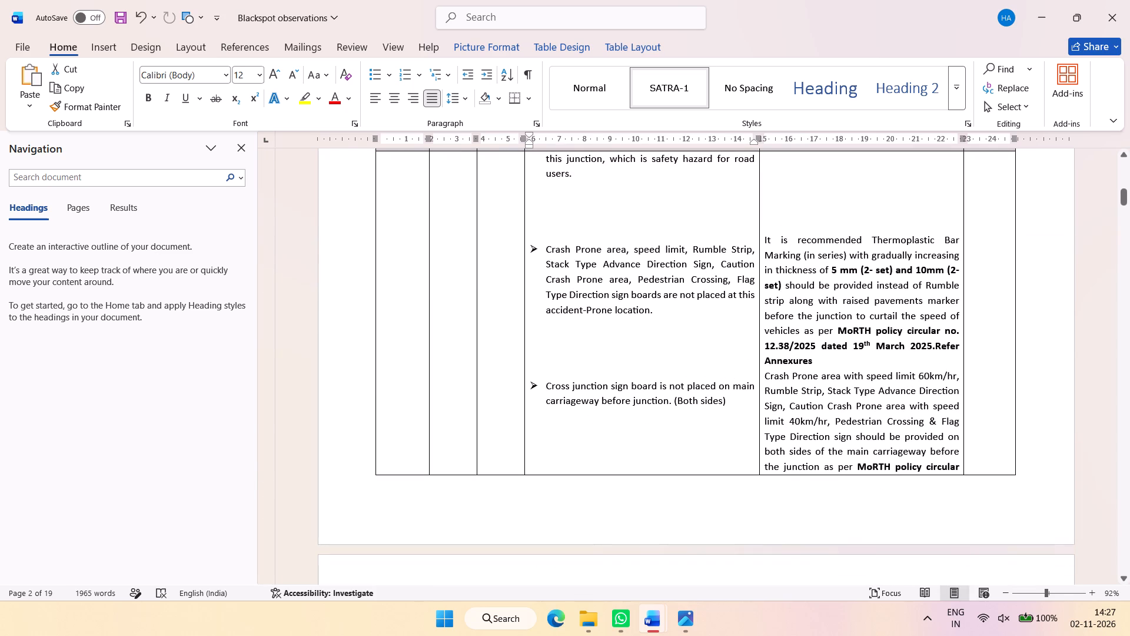
pyautogui.press('Delete')
pyautogui.press('Delete')
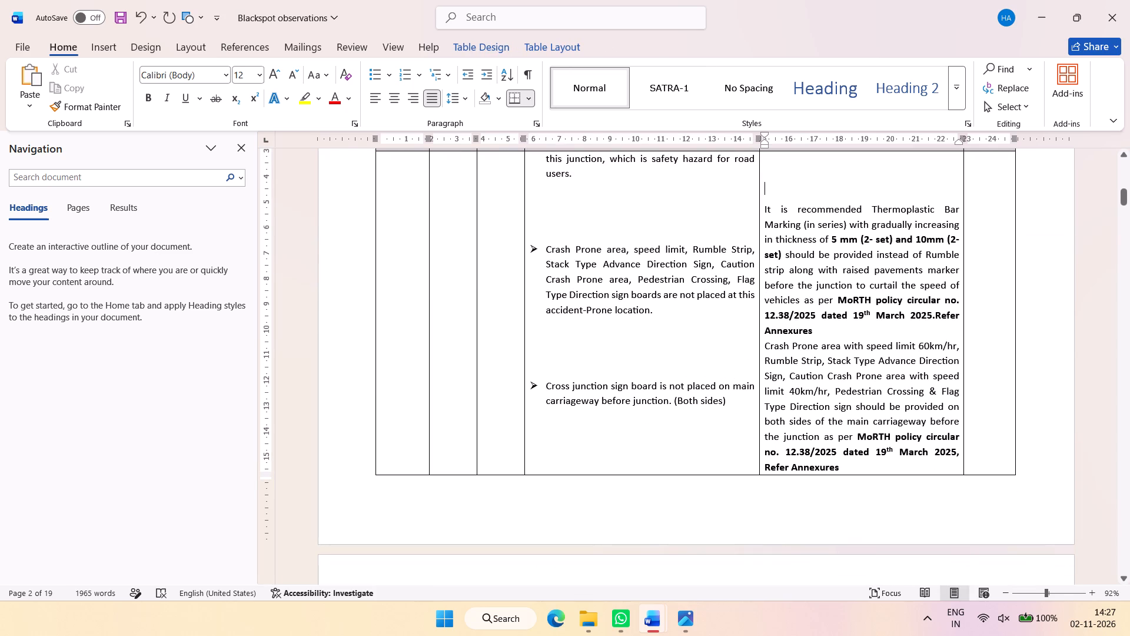
# Copy the Crash Prone area and Cross junction sign board observations into the 77+835-78+335 site observations of Blackspot observations - New.
pyautogui.moveTo(544, 246); pyautogui.dragTo(731, 396)
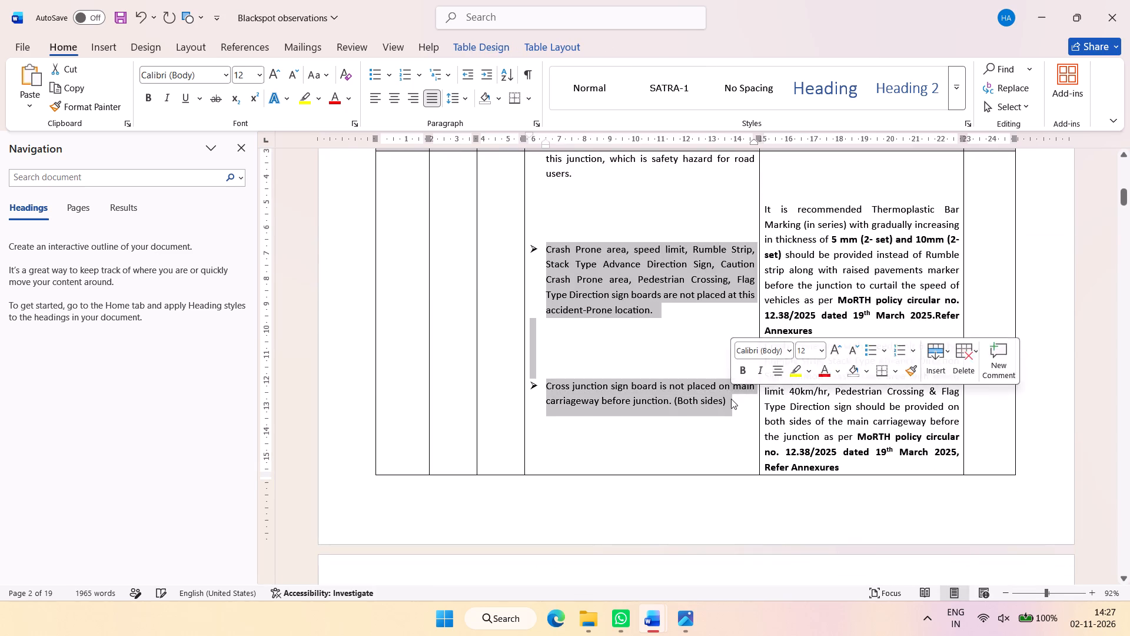
pyautogui.press('1')
pyautogui.hotkey('ctrl', 'c')
pyautogui.press('`')
pyautogui.hotkey('alt', 'Tab')
pyautogui.press('2')
pyautogui.hotkey('ctrl', 'v')
pyautogui.press('`')
# Copy the Thermoplastic Bar Marking and Crash Prone area measures from the original into the new document's 77+835-78+335 short term measures.
pyautogui.hotkey('alt', 'Tab')
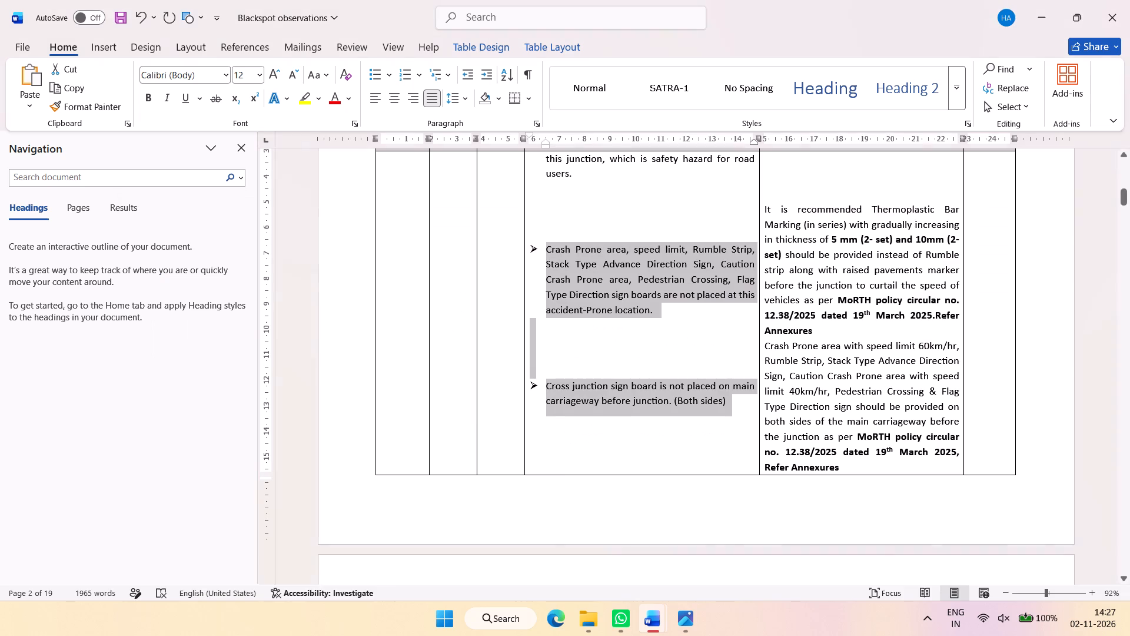
pyautogui.moveTo(765, 210); pyautogui.dragTo(830, 331)
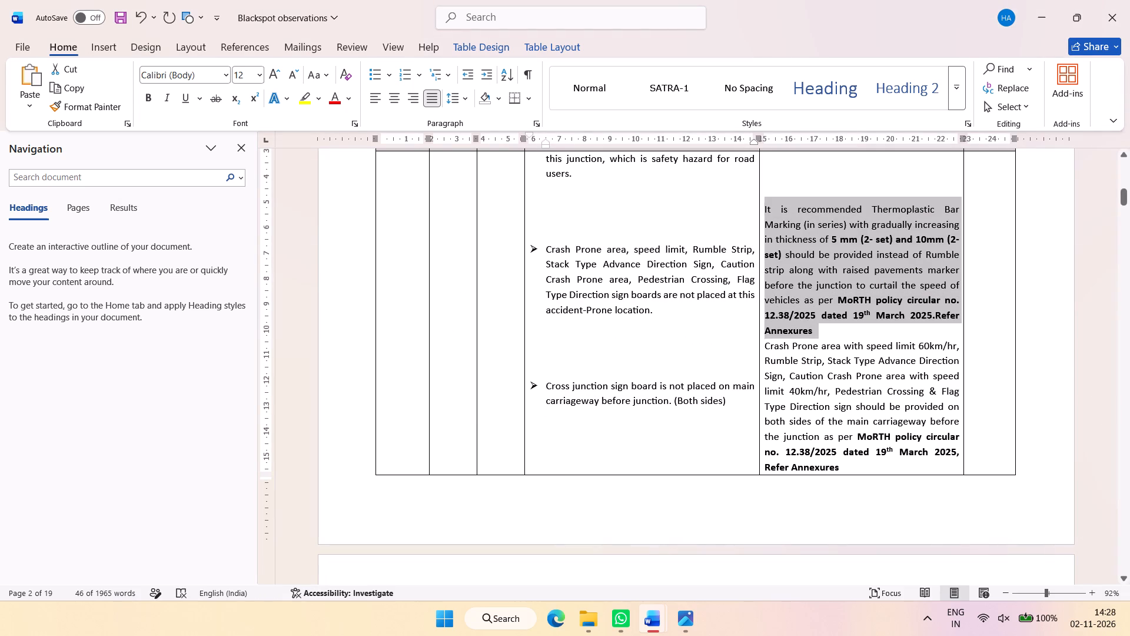
pyautogui.moveTo(830, 331); pyautogui.dragTo(860, 462)
pyautogui.press('1')
pyautogui.hotkey('ctrl', 'c')
pyautogui.press('1')
pyautogui.hotkey('ctrl', 'c')
pyautogui.press('1')
pyautogui.hotkey('ctrl', 'c')
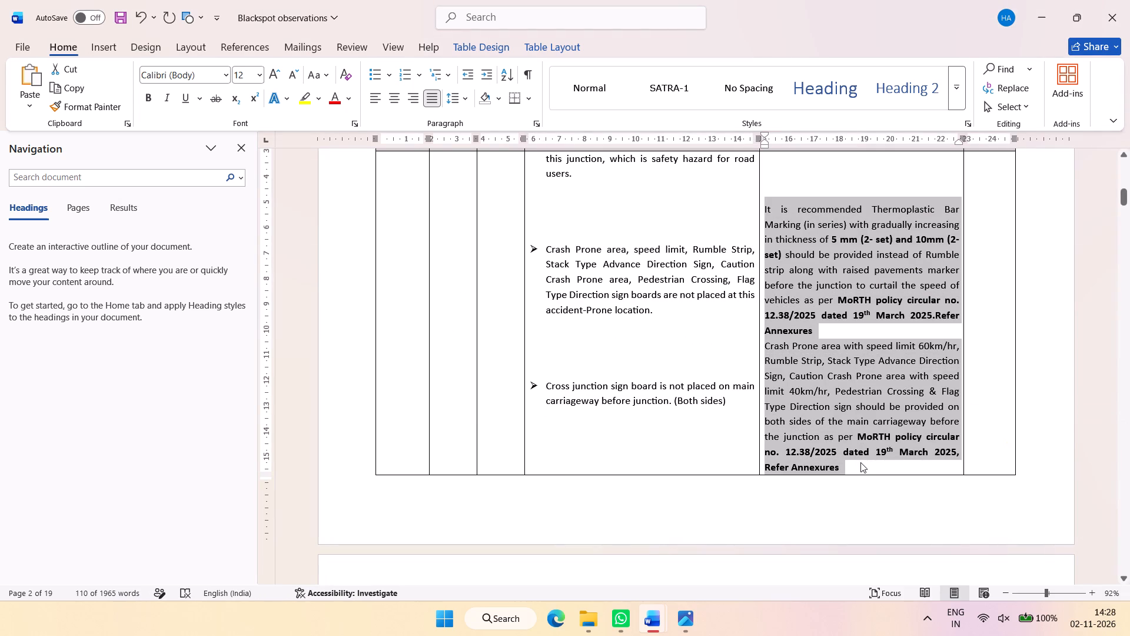
pyautogui.press('1')
pyautogui.hotkey('ctrl', 'c')
pyautogui.press('`')
pyautogui.hotkey('alt', 'Tab')
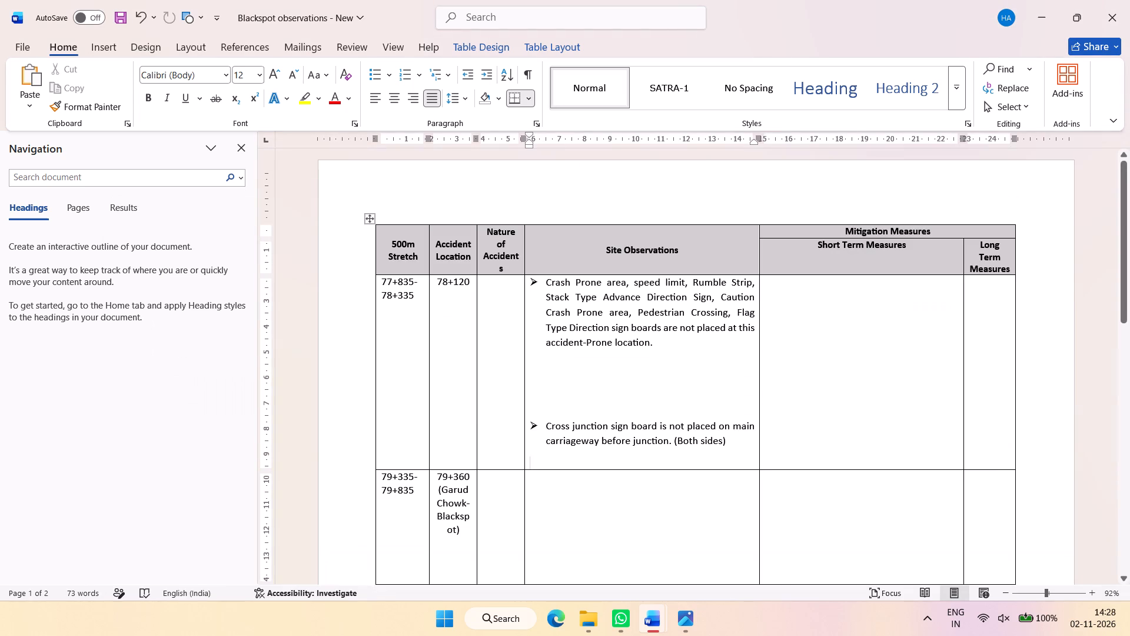
pyautogui.click(802, 358)
pyautogui.press('2')
pyautogui.hotkey('ctrl', 'v')
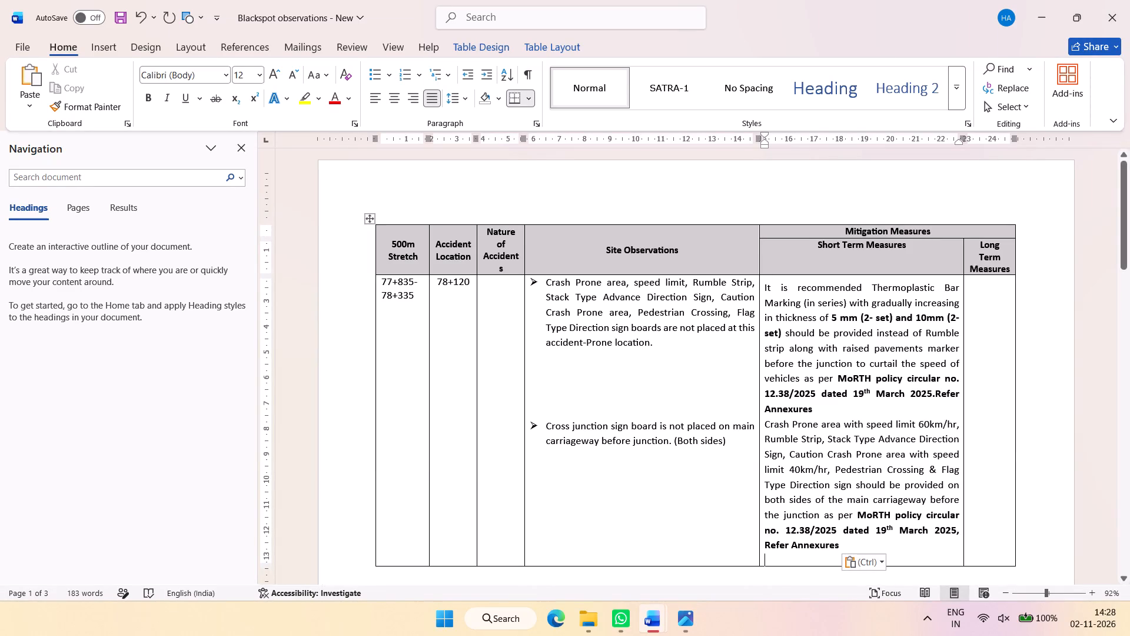
# Remove the space before the Thermoplastic Bar Marking paragraph in the new document's short term measures.
pyautogui.click(819, 284)
pyautogui.click(456, 102)
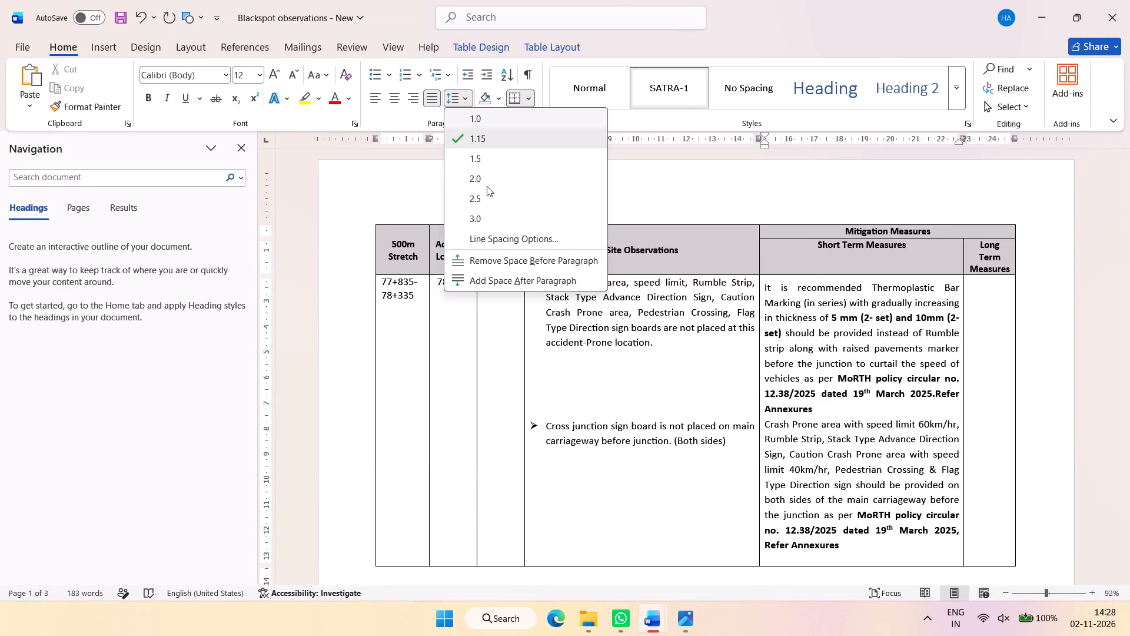
pyautogui.click(511, 256)
pyautogui.scroll(-3, 736, 336)
pyautogui.click(750, 294)
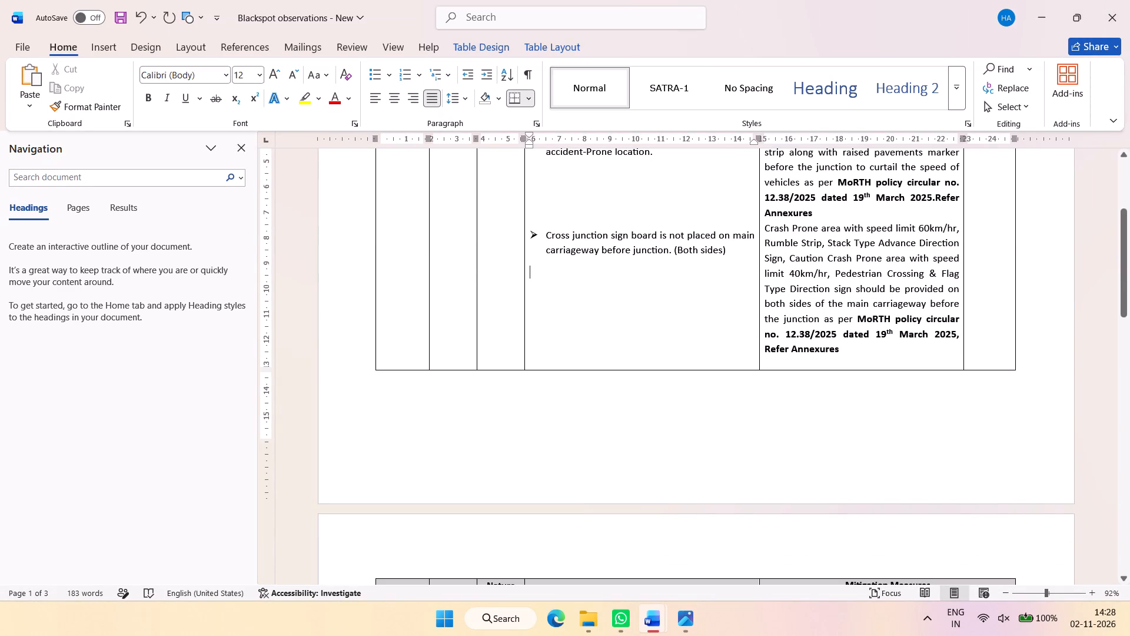
# Switch to Photos and examine the site photos labelled 77+835-78+335 for signs, road markings and median conditions.
pyautogui.click(690, 635)
pyautogui.moveTo(0, 270); pyautogui.dragTo(0, 276)
pyautogui.click(0, 276)
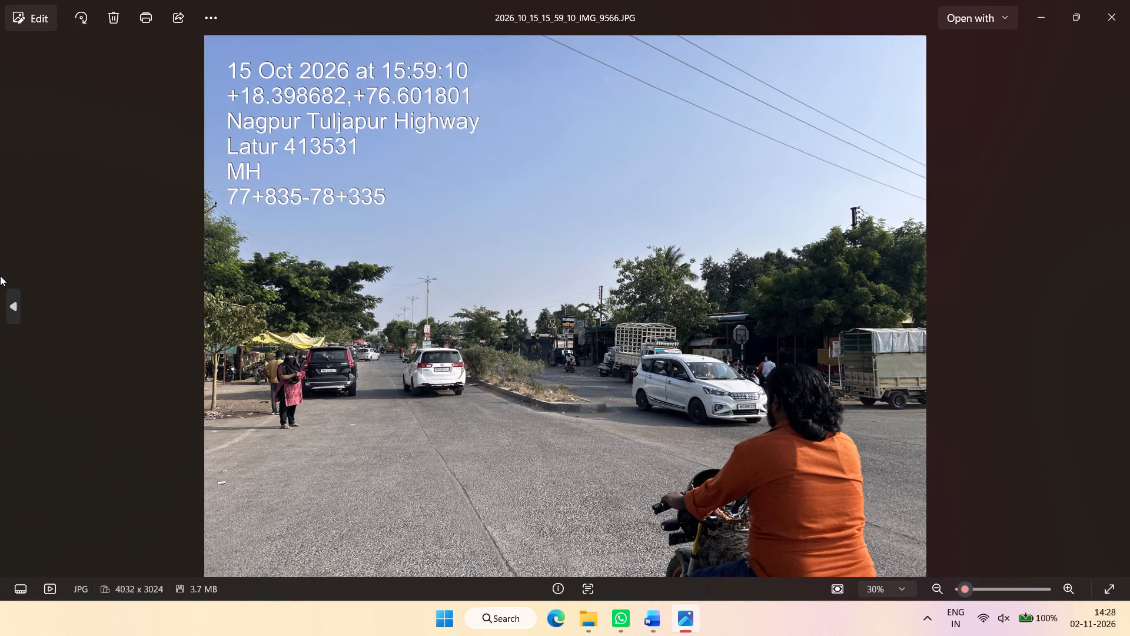
pyautogui.click(0, 276)
pyautogui.click(0, 276)
pyautogui.click(0, 276)
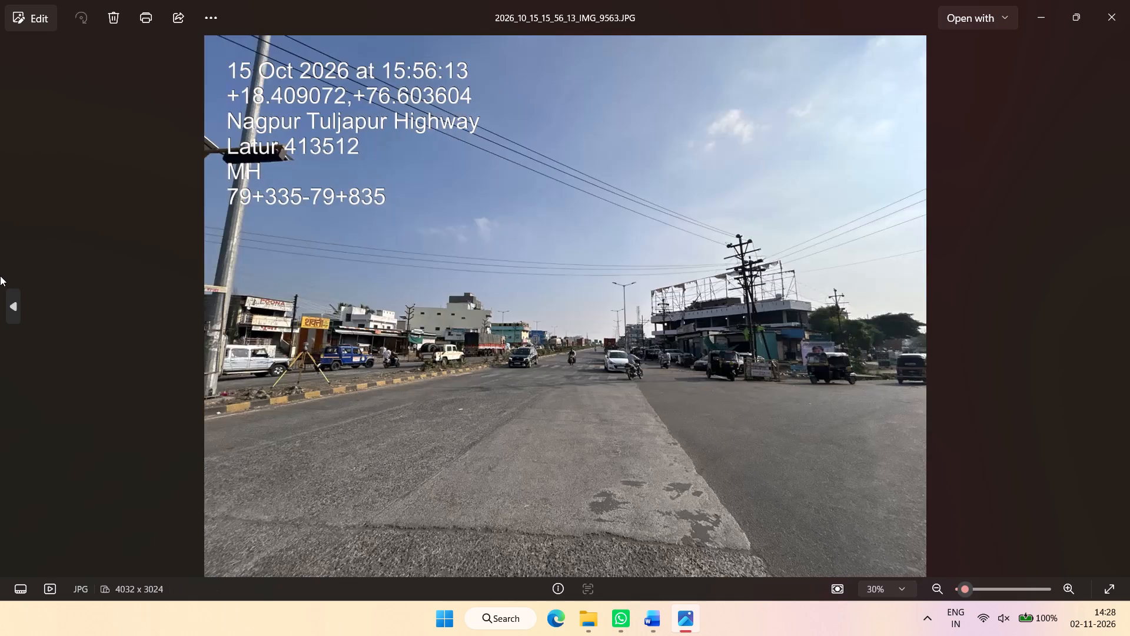
pyautogui.tripleClick(1129, 164)
pyautogui.tripleClick(1129, 164)
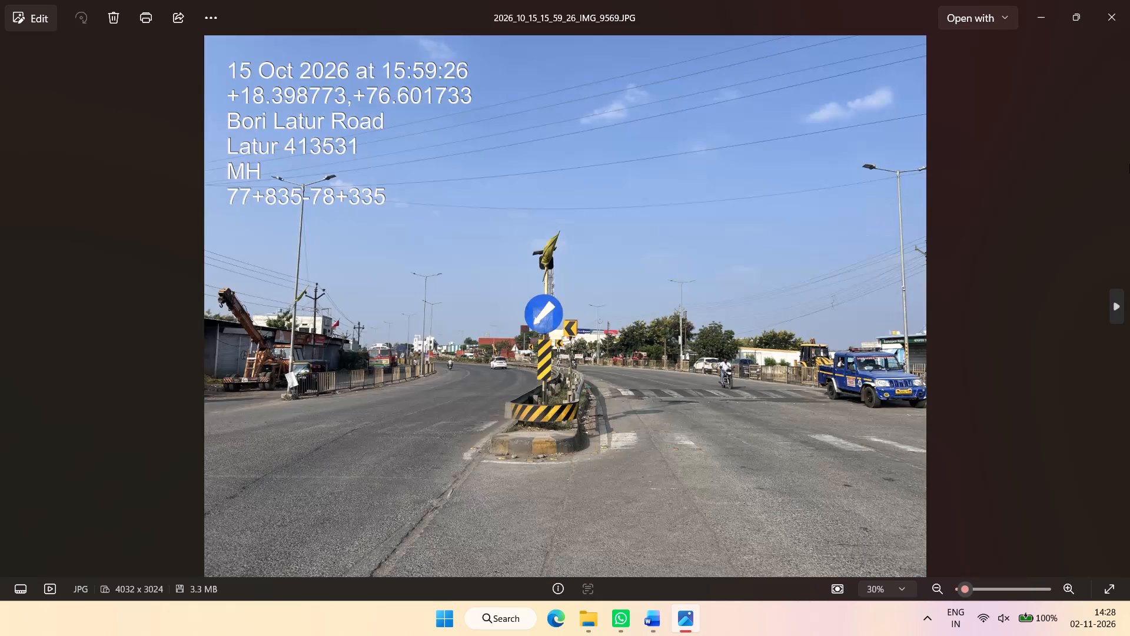
pyautogui.click(1129, 164)
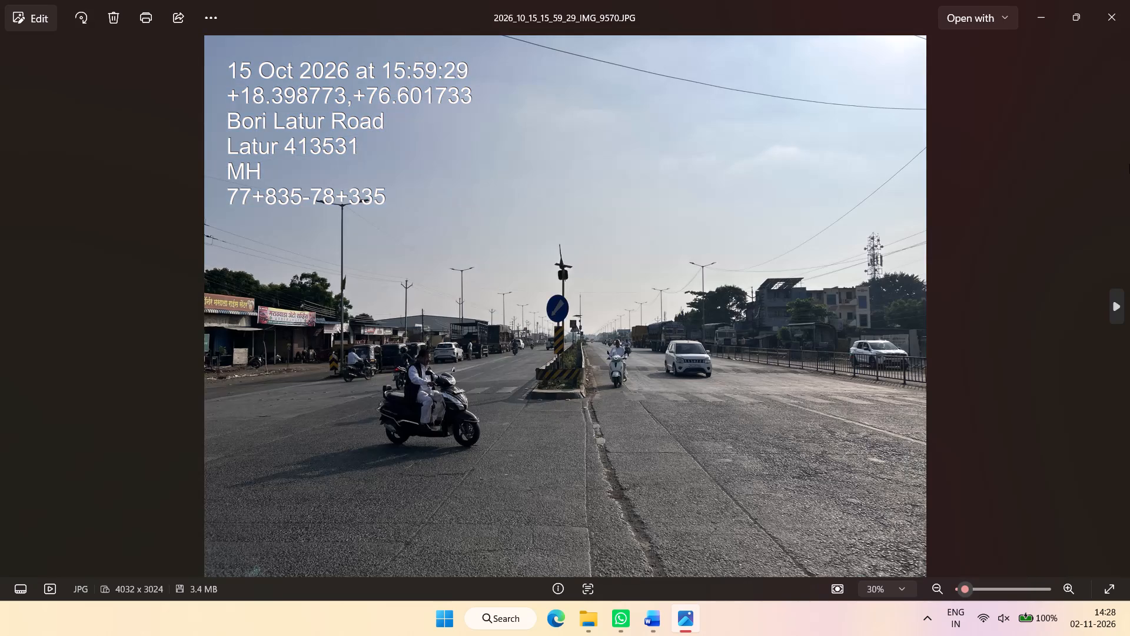
pyautogui.click(1129, 164)
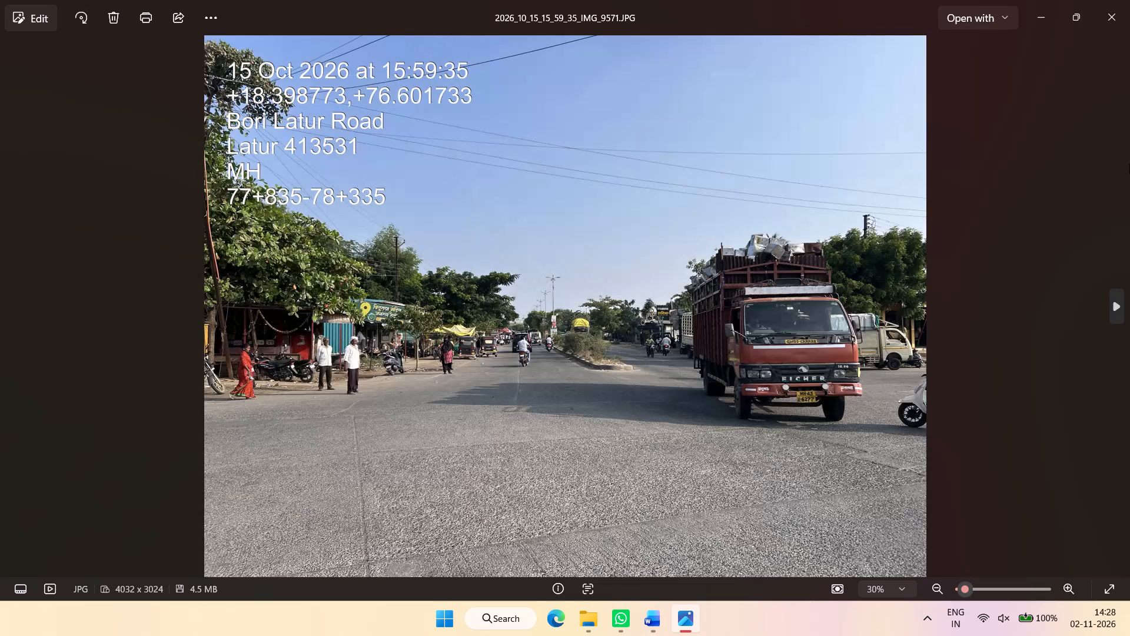
pyautogui.click(1129, 164)
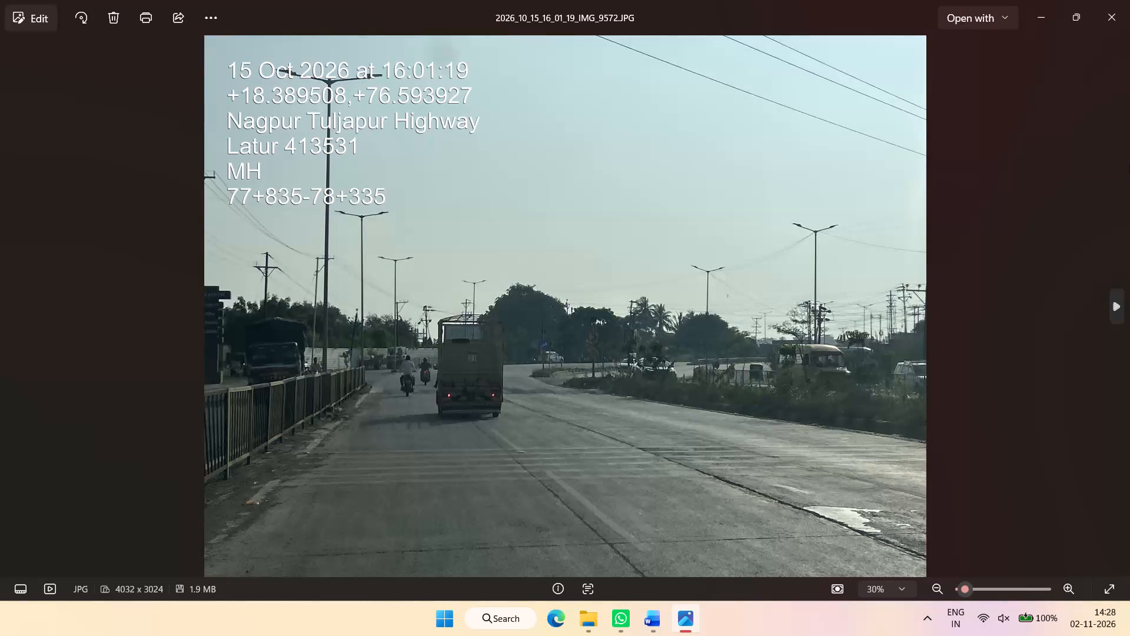
pyautogui.scroll(7, 663, 229)
pyautogui.scroll(-3, 646, 283)
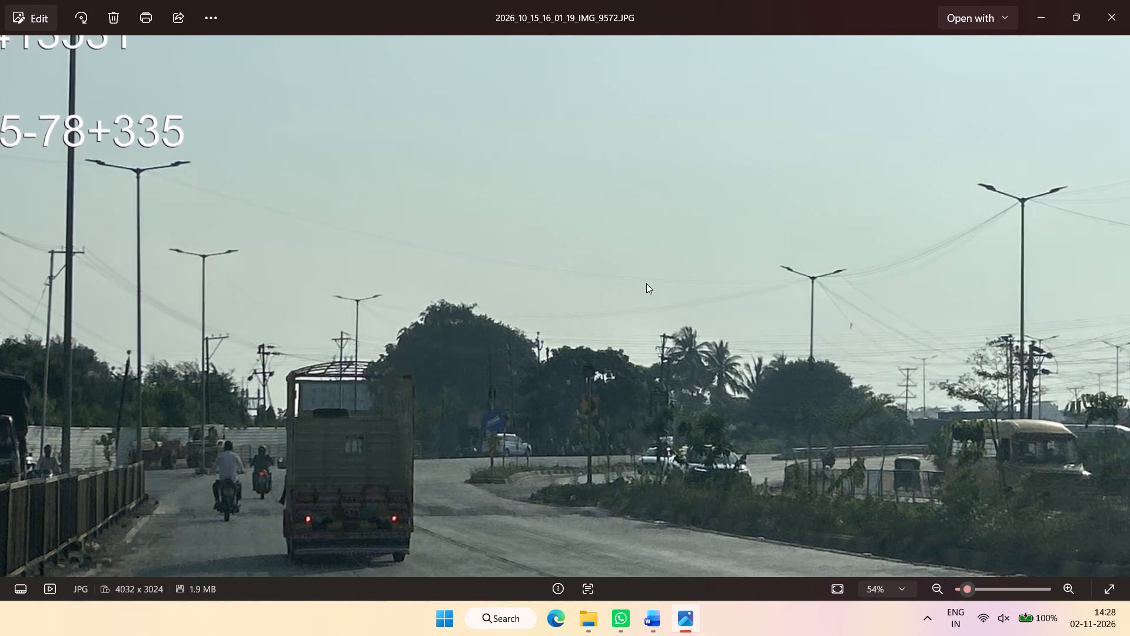
pyautogui.scroll(-12, 646, 283)
pyautogui.click(1129, 372)
pyautogui.click(1129, 372)
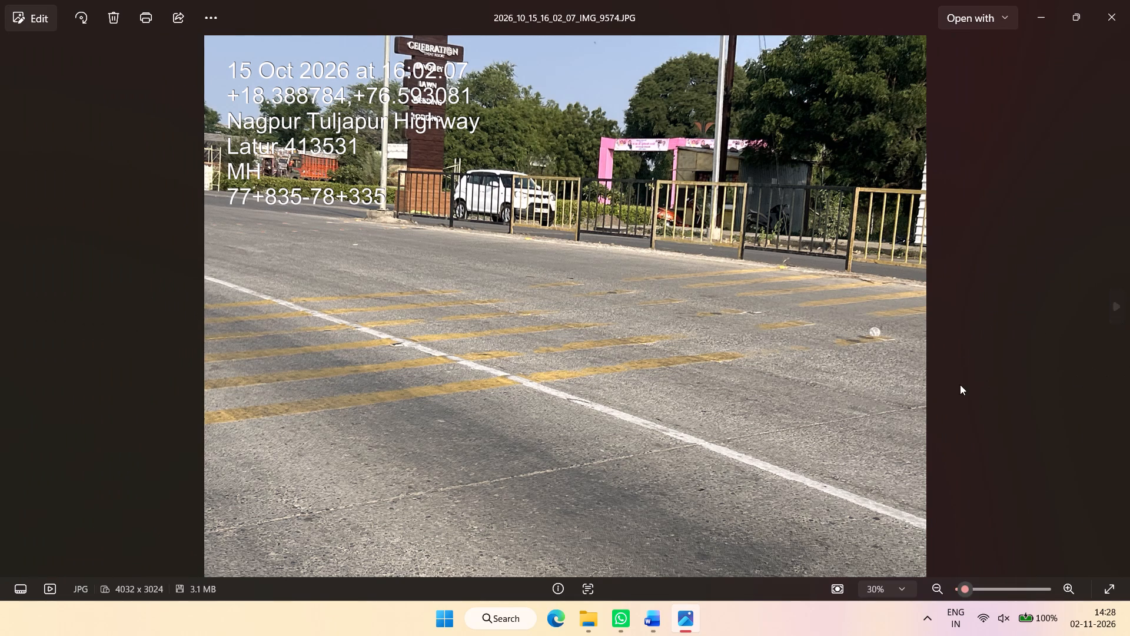
pyautogui.click(1129, 396)
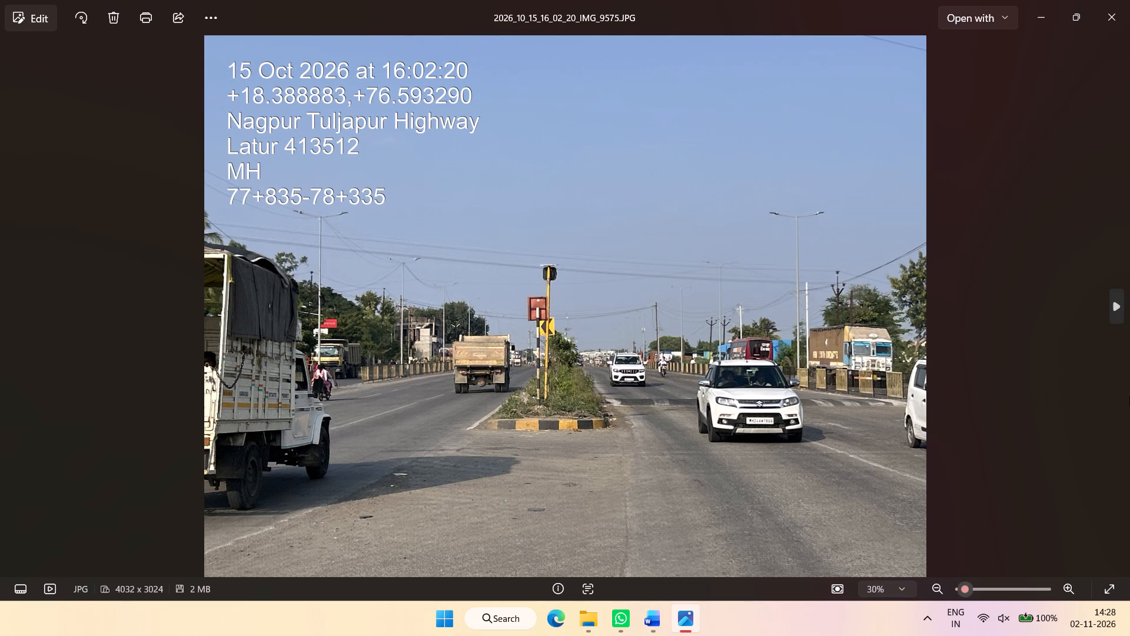
pyautogui.click(1129, 396)
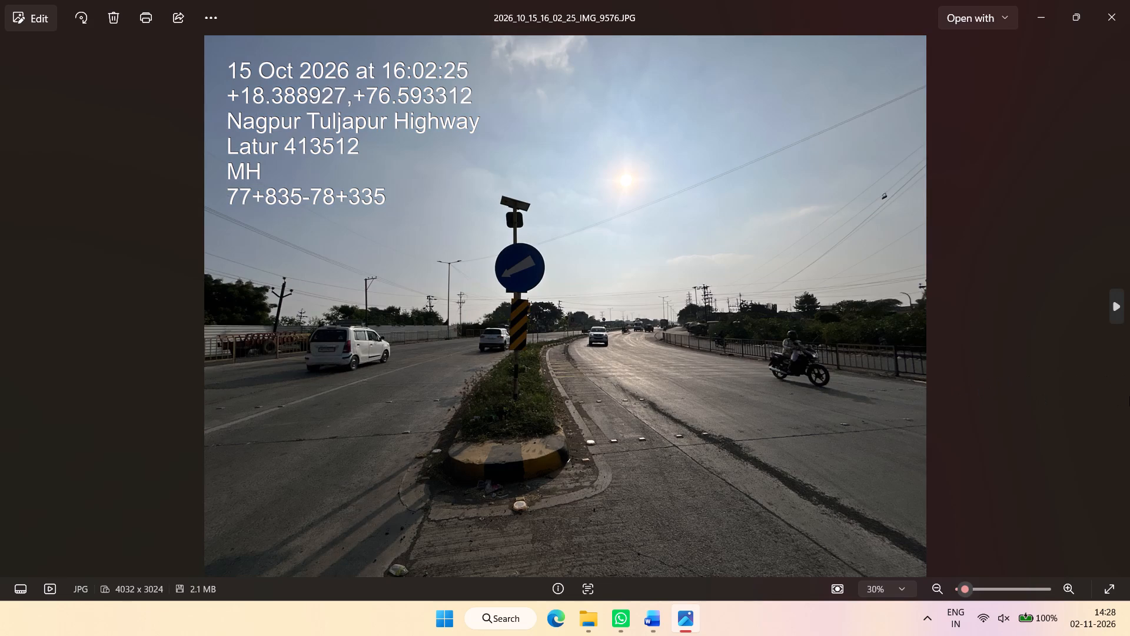
pyautogui.click(1129, 396)
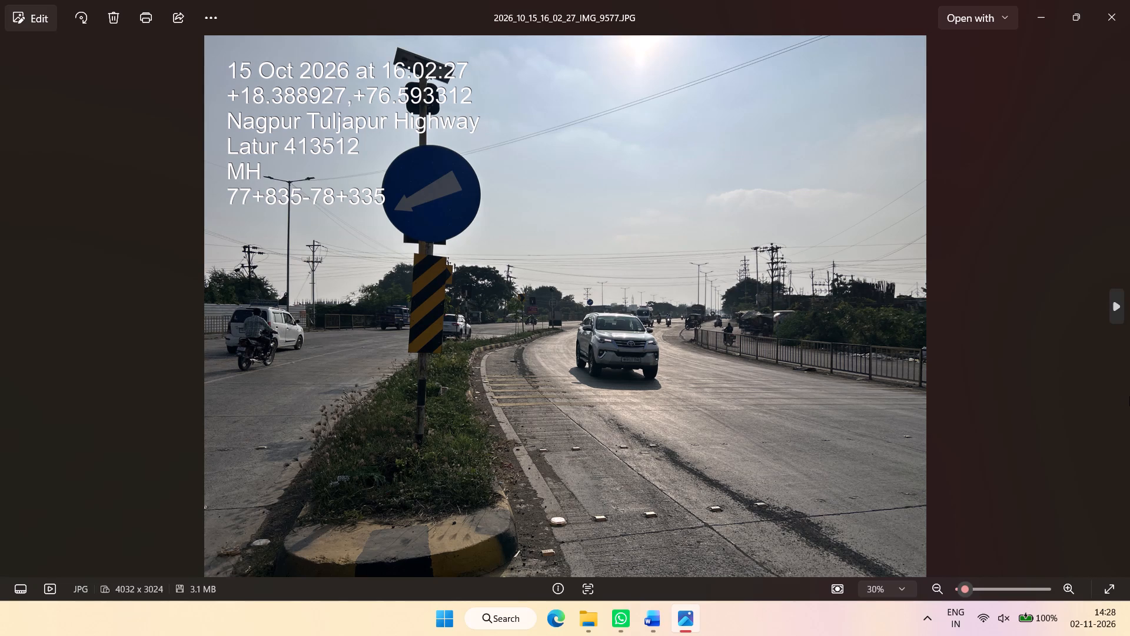
pyautogui.scroll(7, 583, 411)
pyautogui.scroll(-12, 567, 337)
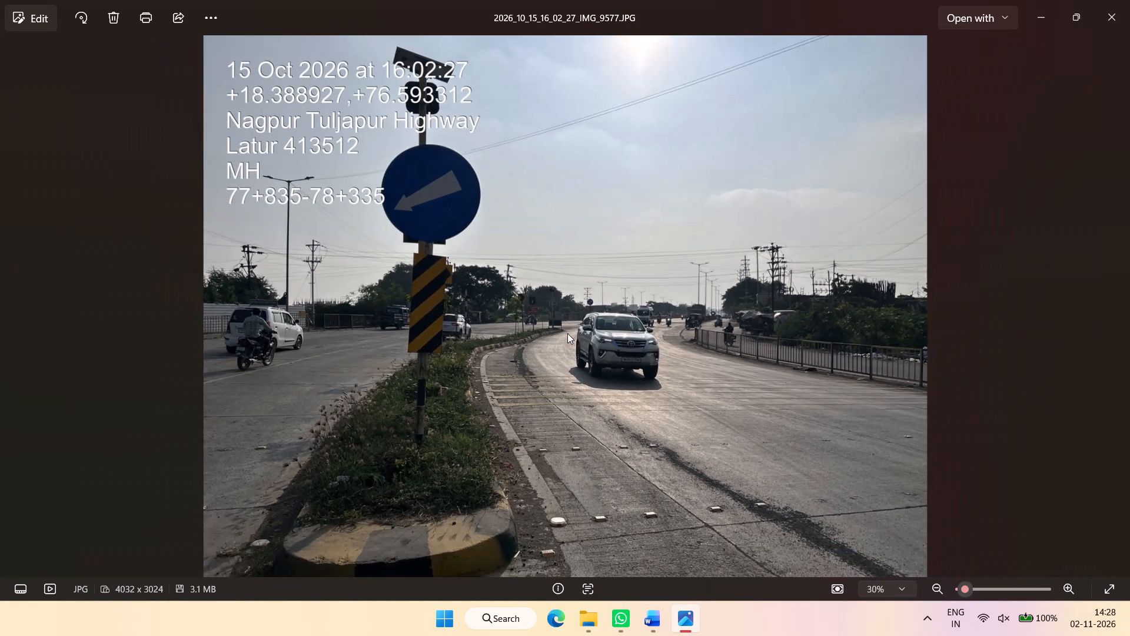
pyautogui.click(1070, 352)
# Switch to the original Blackspot observations document and review its observations and measures for stretch 77+835-78+335.
pyautogui.click(658, 625)
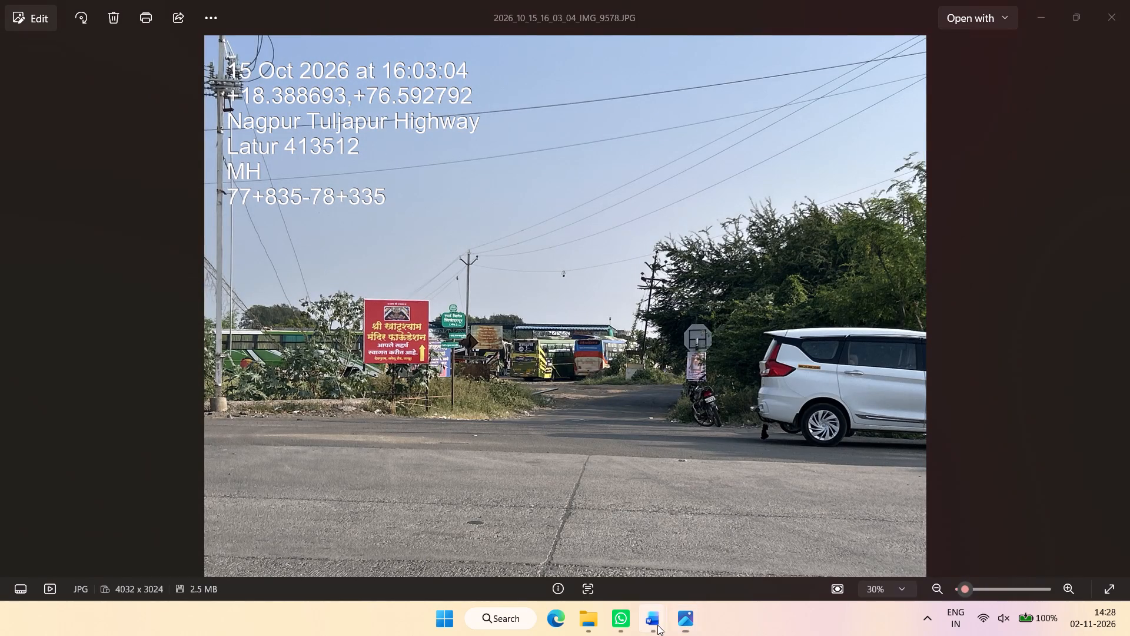
pyautogui.click(601, 555)
pyautogui.scroll(-2, 637, 445)
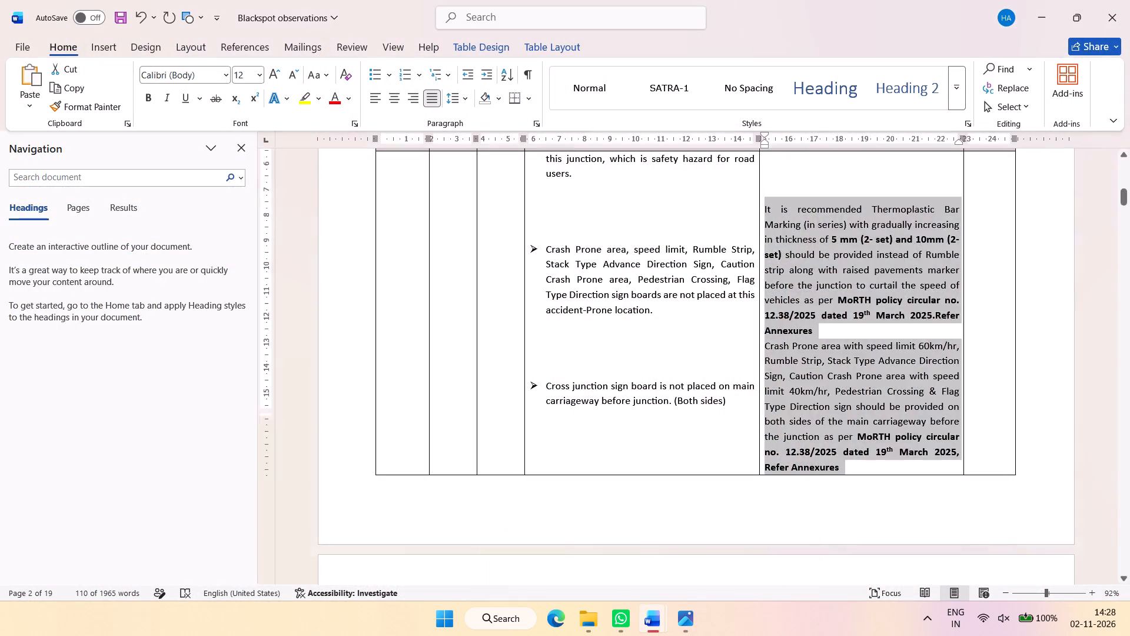
pyautogui.scroll(-14, 637, 445)
pyautogui.scroll(5, 637, 436)
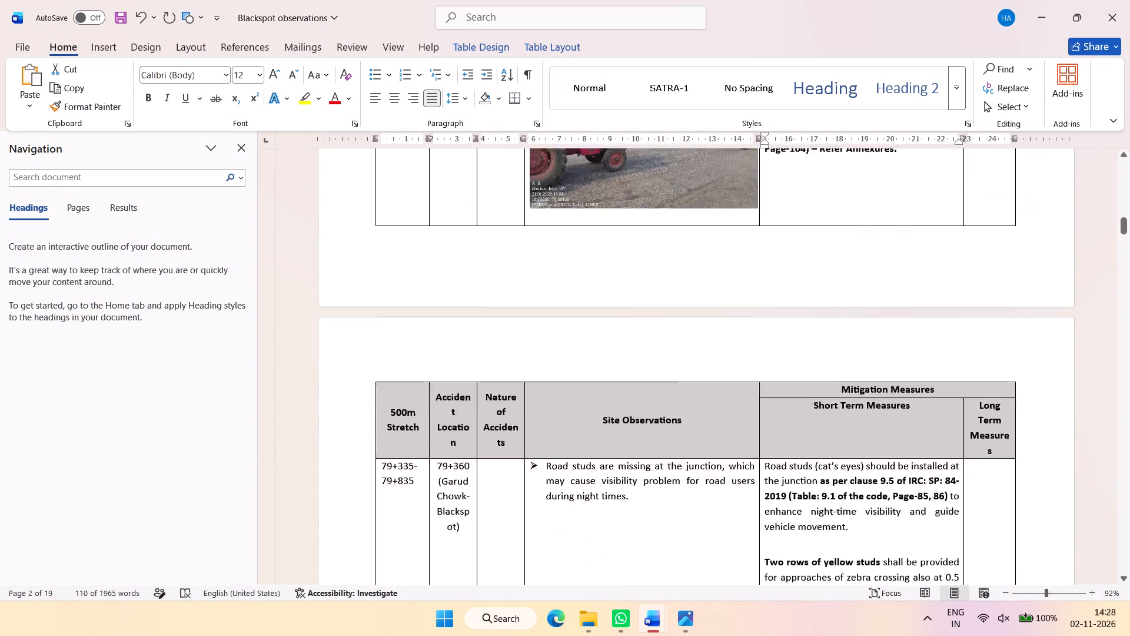
pyautogui.scroll(20, 637, 436)
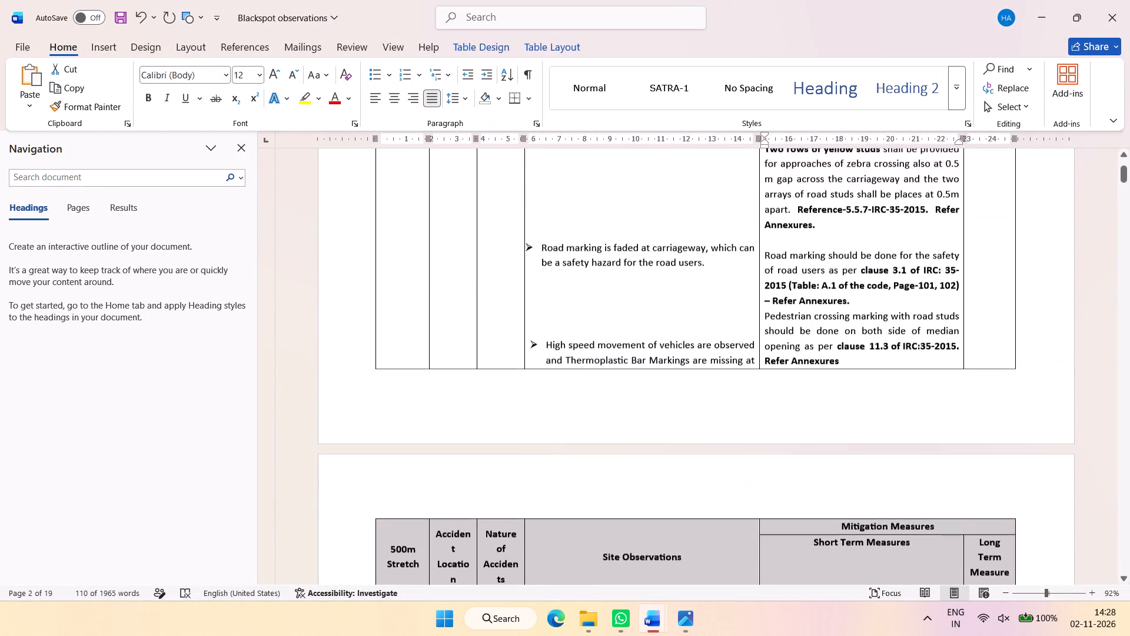
pyautogui.scroll(1, 637, 436)
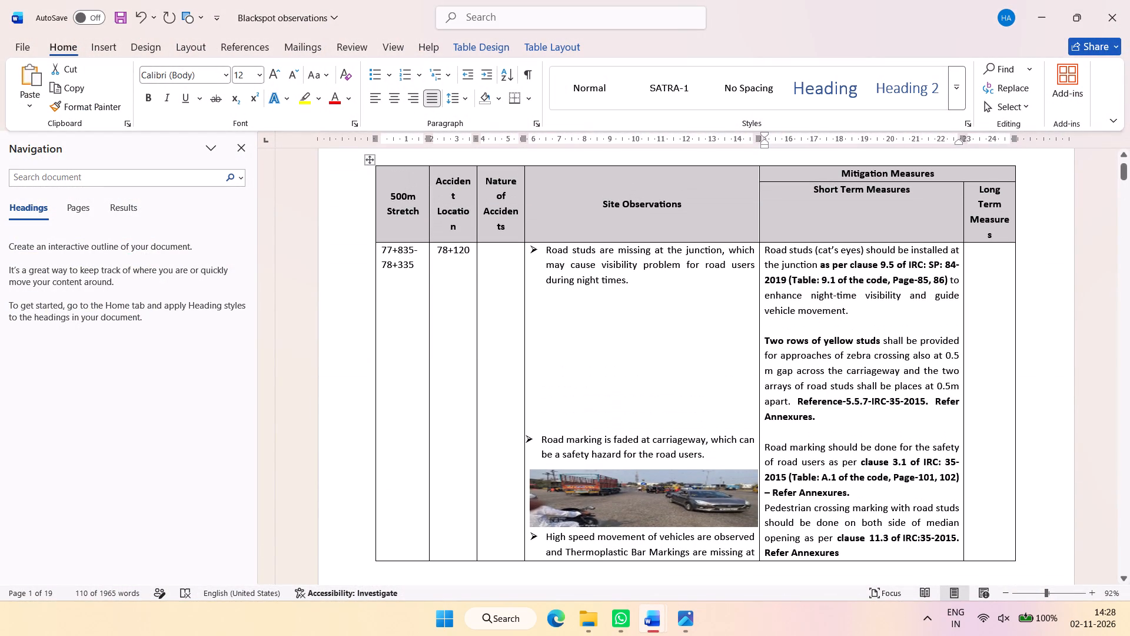
pyautogui.click(1028, 12)
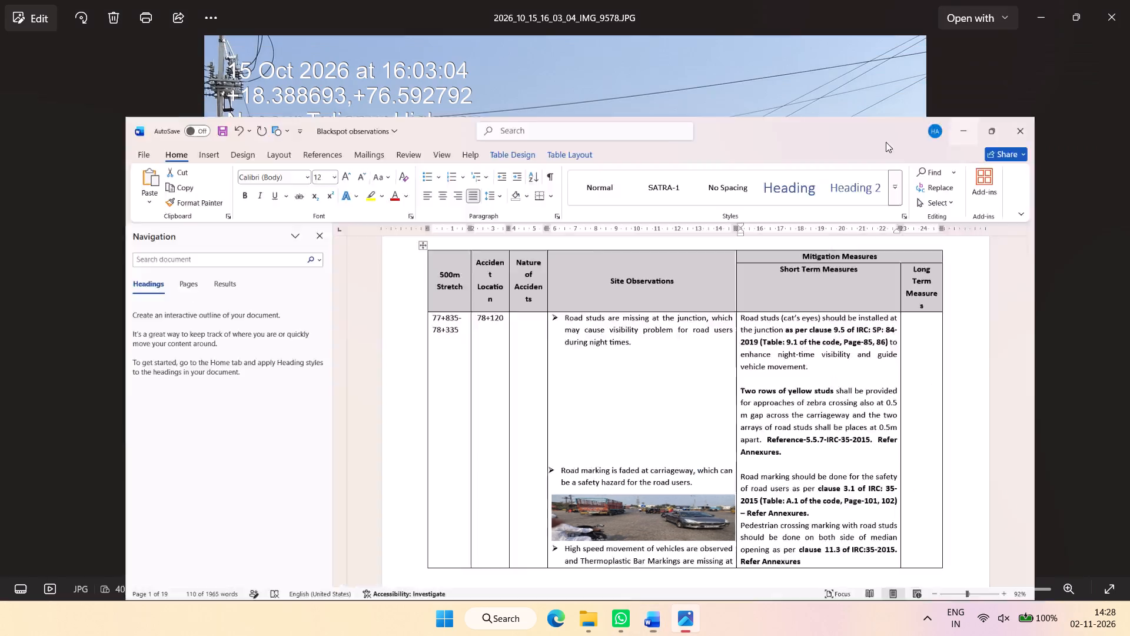
# Look through the 77+835-78+335 site photos in Photos for a view of the carriageway approaching the junction.
pyautogui.click(1129, 274)
pyautogui.click(1129, 274)
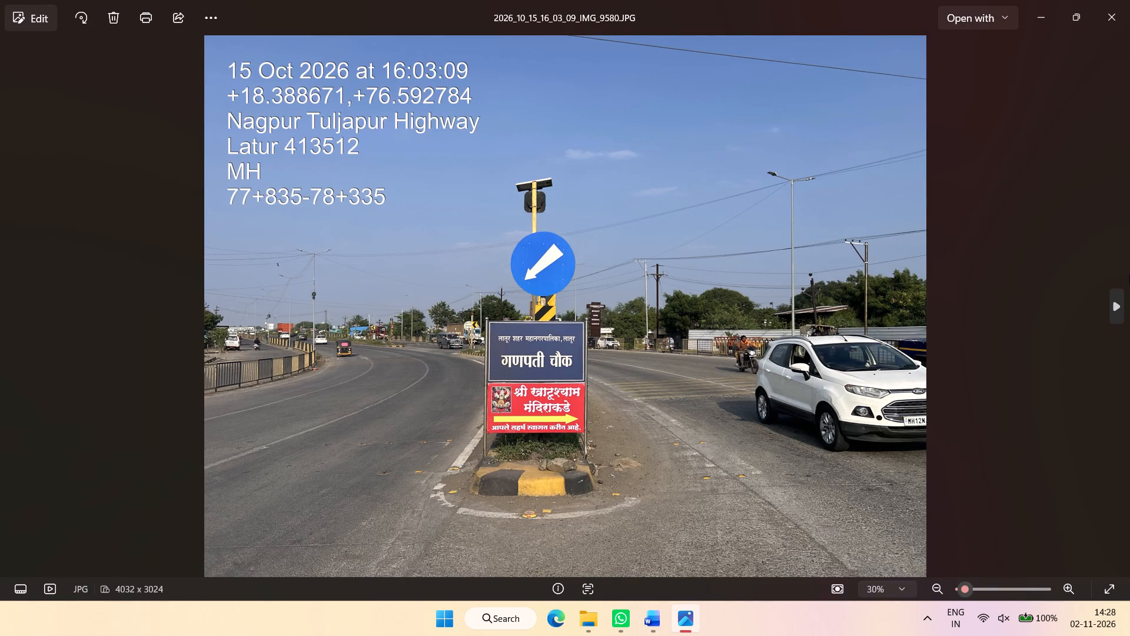
pyautogui.click(1129, 274)
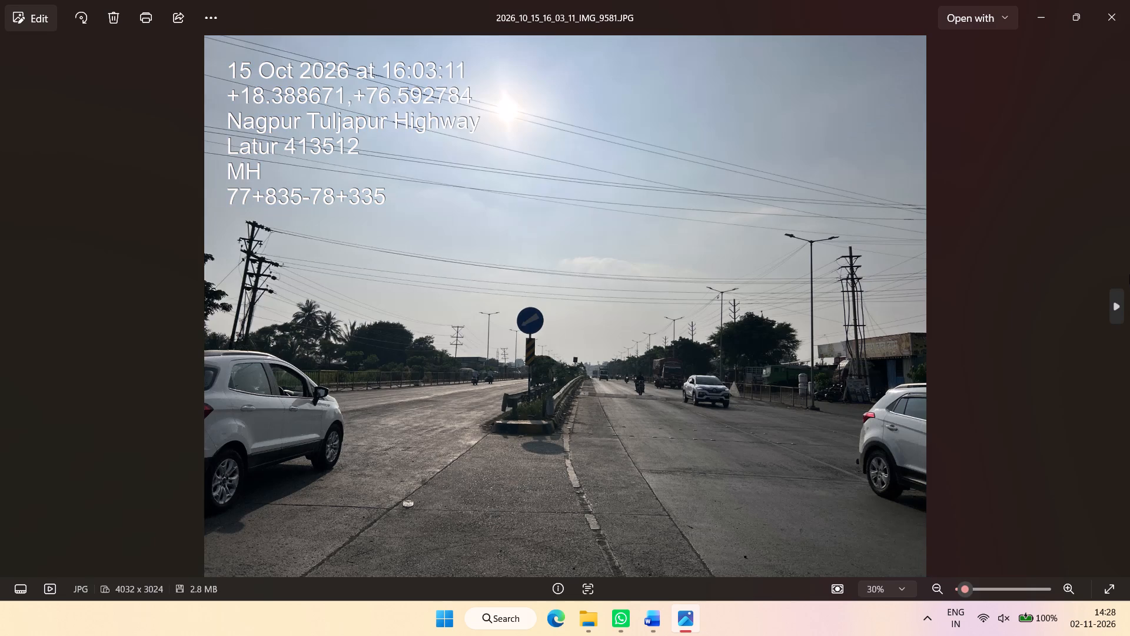
pyautogui.click(408, 386)
pyautogui.tripleClick(0, 342)
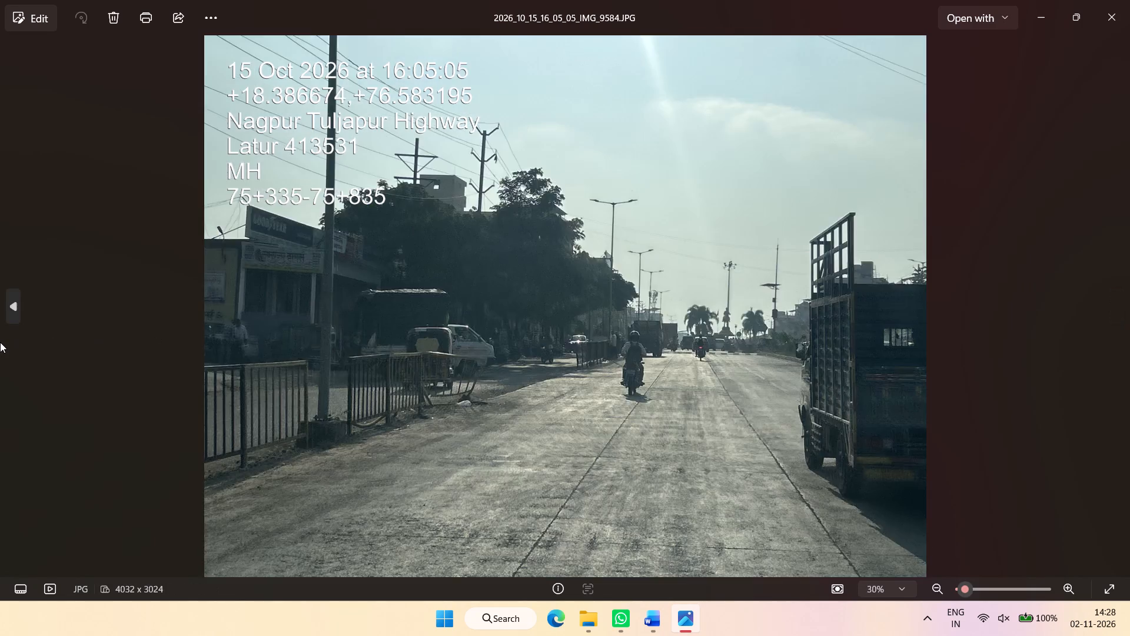
pyautogui.tripleClick(0, 342)
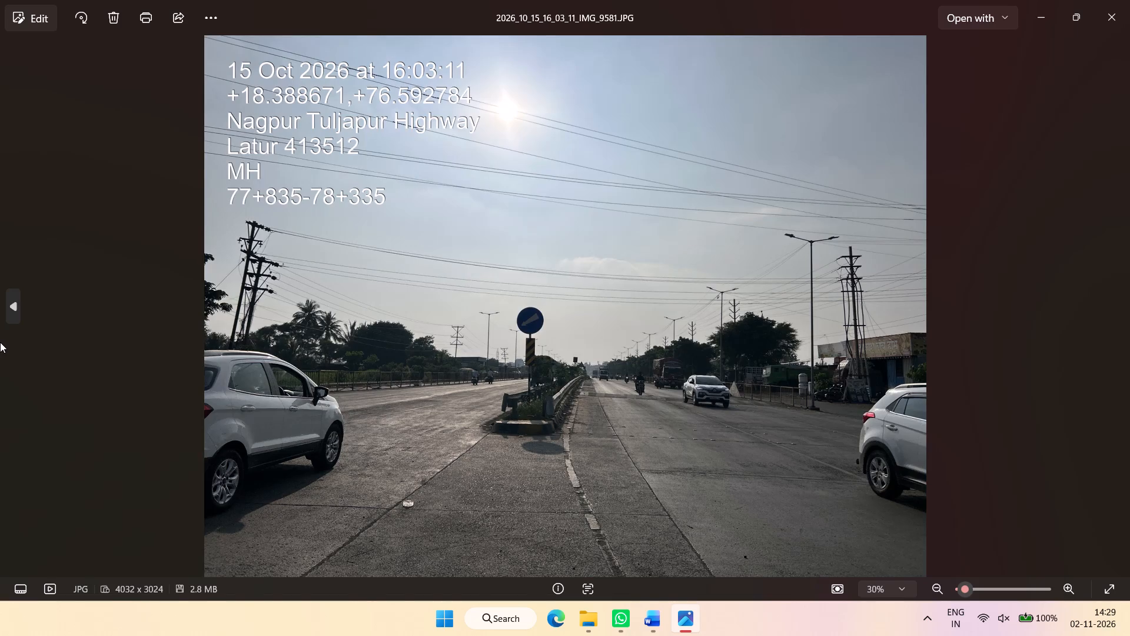
pyautogui.scroll(6, 455, 284)
pyautogui.scroll(-8, 455, 302)
pyautogui.click(0, 333)
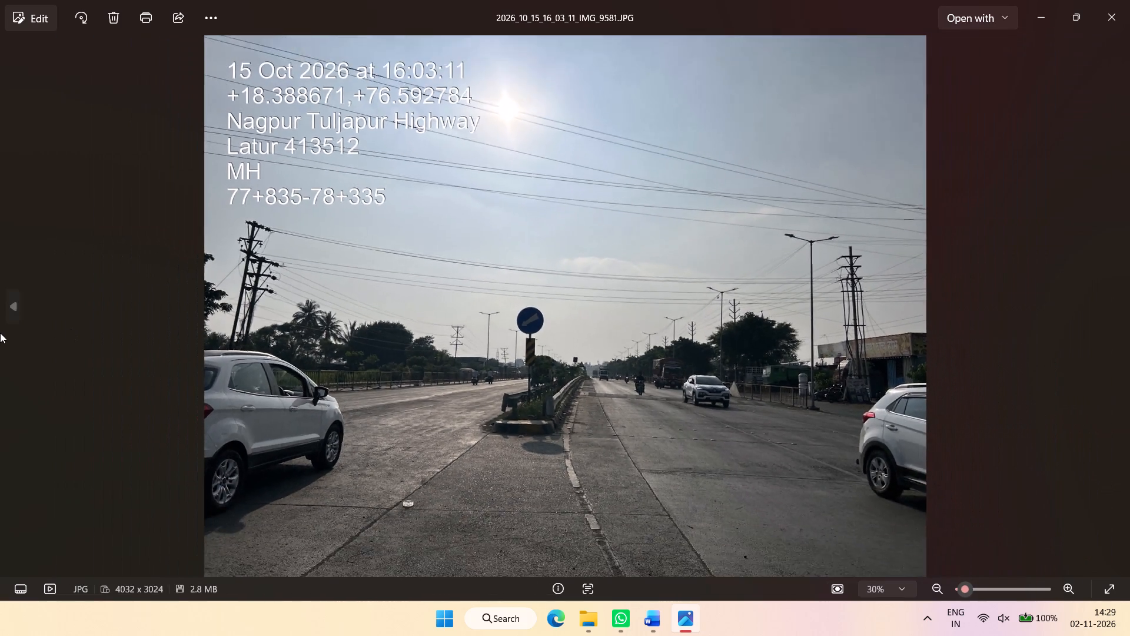
pyautogui.click(0, 335)
pyautogui.click(0, 335)
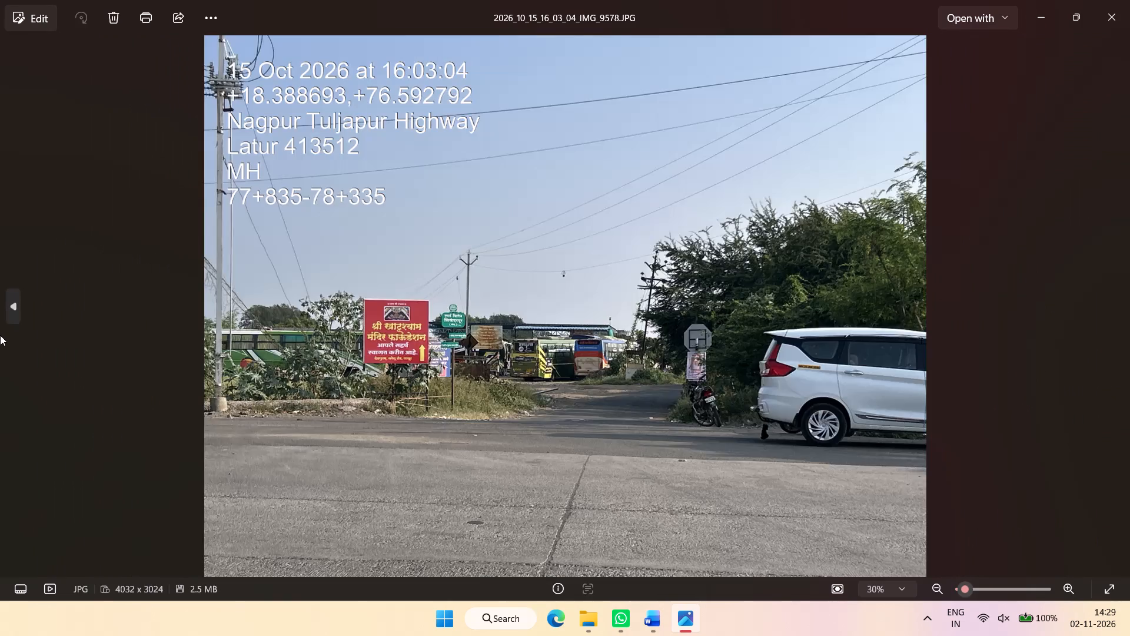
pyautogui.click(0, 335)
pyautogui.click(0, 335)
pyautogui.click(0, 335)
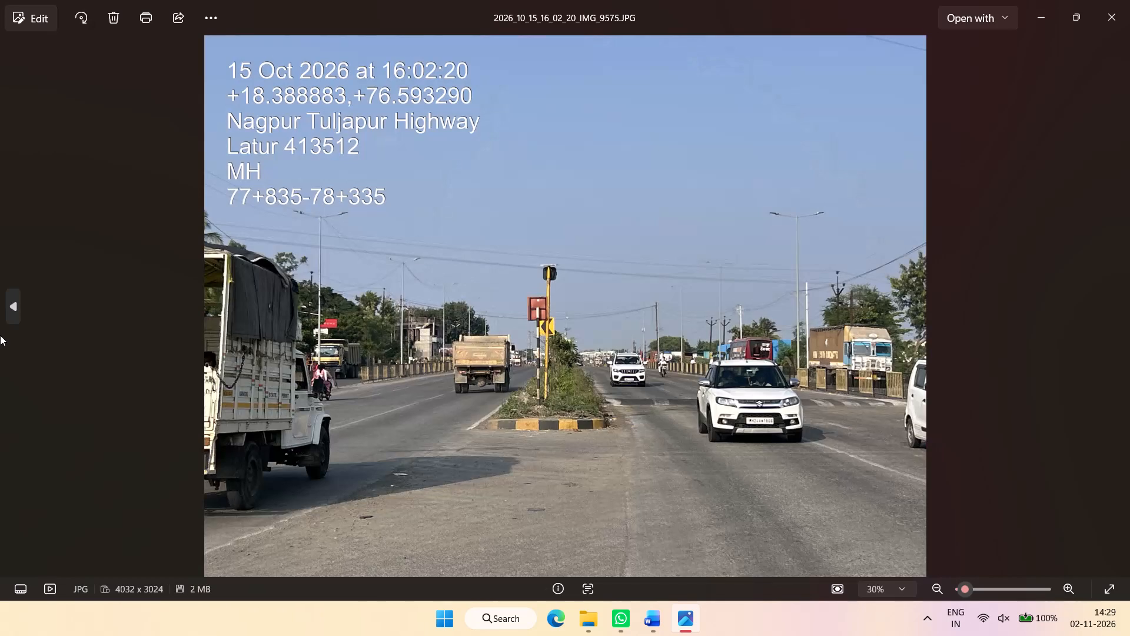
pyautogui.click(0, 336)
pyautogui.click(0, 336)
# Copy site photo IMG_9573, the 77+835-78+335 carriageway approach with the truck ahead.
pyautogui.scroll(5, 499, 419)
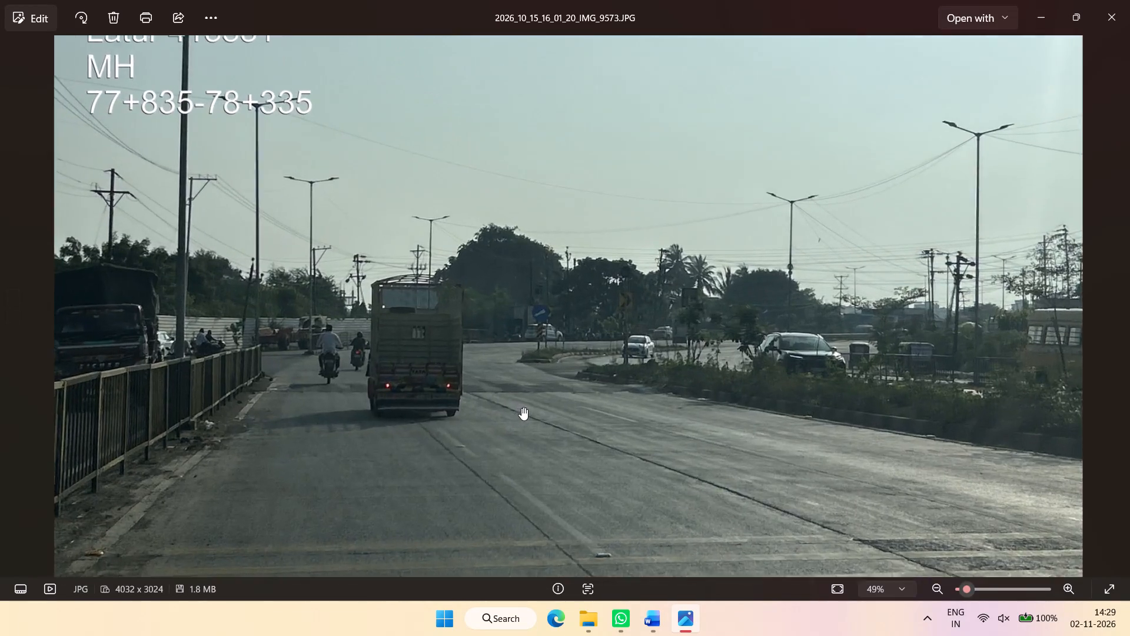
pyautogui.scroll(-9, 521, 408)
pyautogui.hotkey('ctrl', 'c')
pyautogui.hotkey('alt', 'Tab')
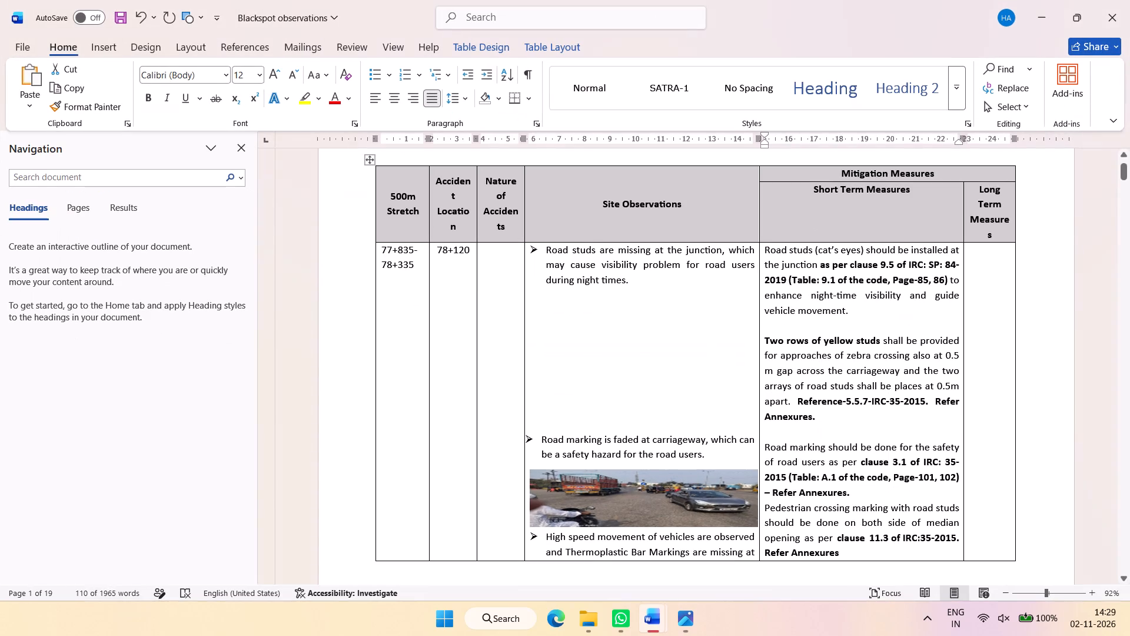
pyautogui.hotkey('alt', 'Tab')
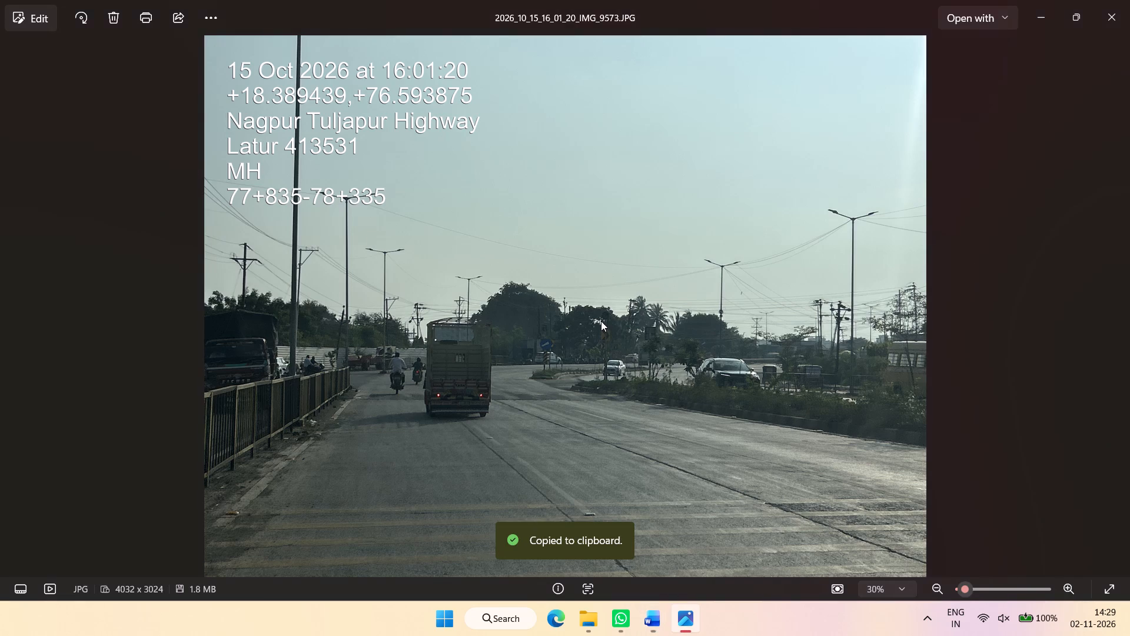
# Examine the remaining 77+835-78+335 site photos for road markings, studs, signs and the median nose.
pyautogui.doubleClick(0, 353)
pyautogui.tripleClick(1129, 357)
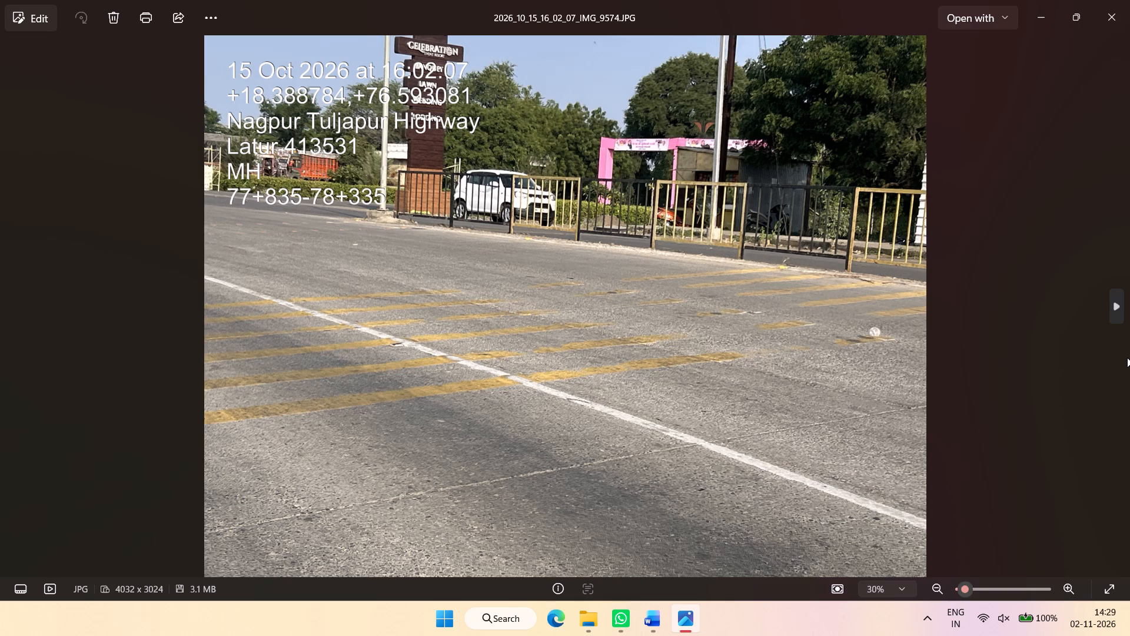
pyautogui.doubleClick(1127, 357)
pyautogui.click(1127, 357)
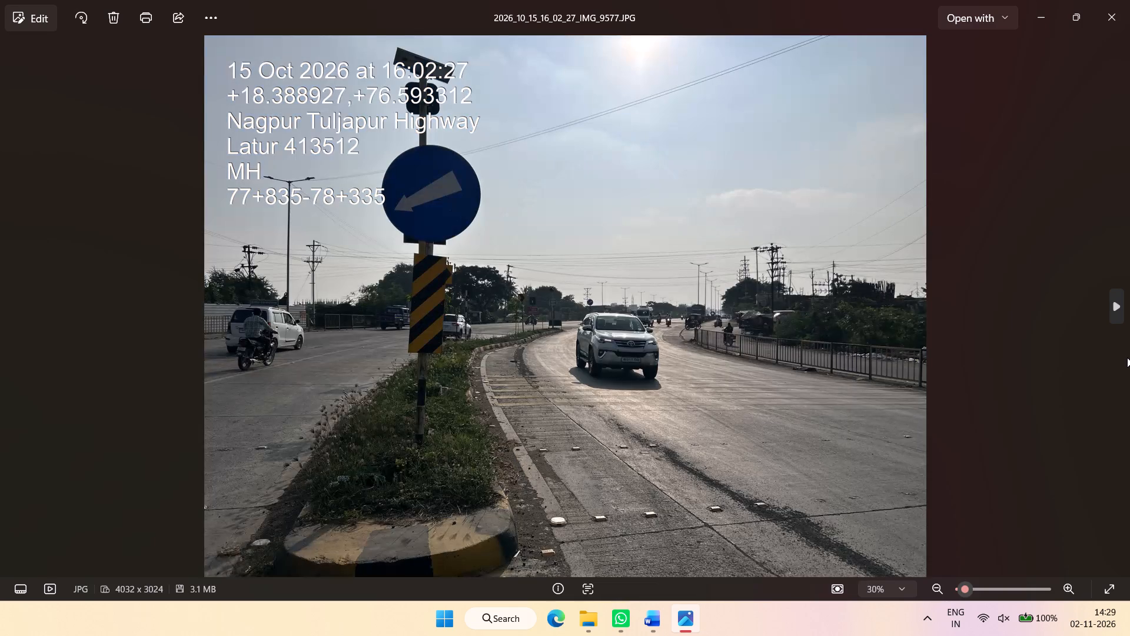
pyautogui.click(1129, 350)
pyautogui.click(1128, 350)
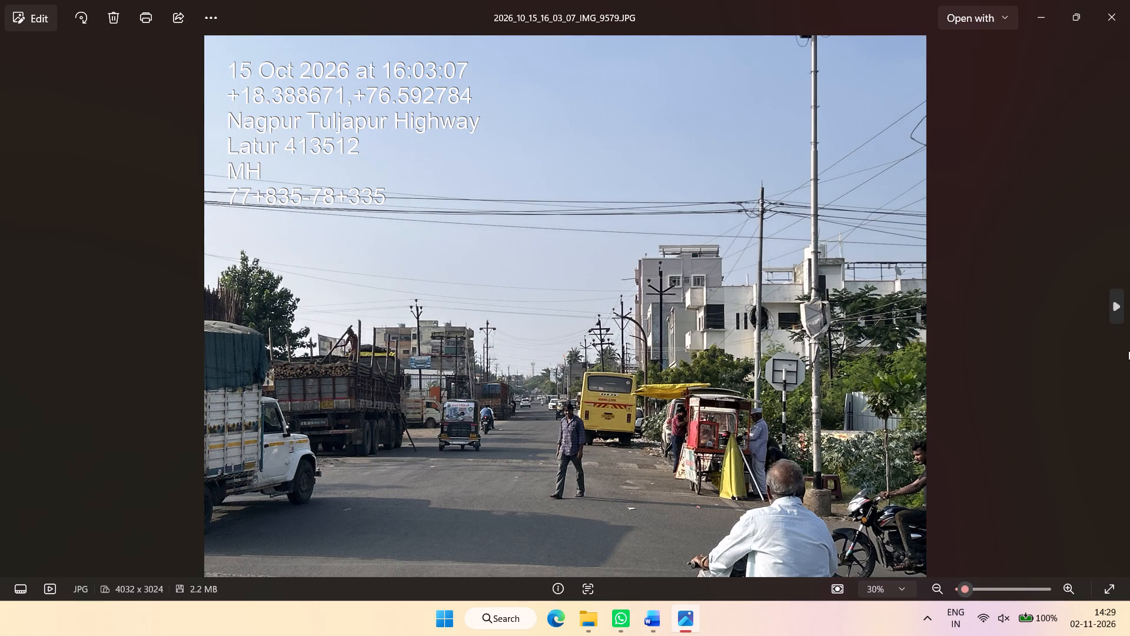
pyautogui.click(1128, 350)
pyautogui.click(1128, 344)
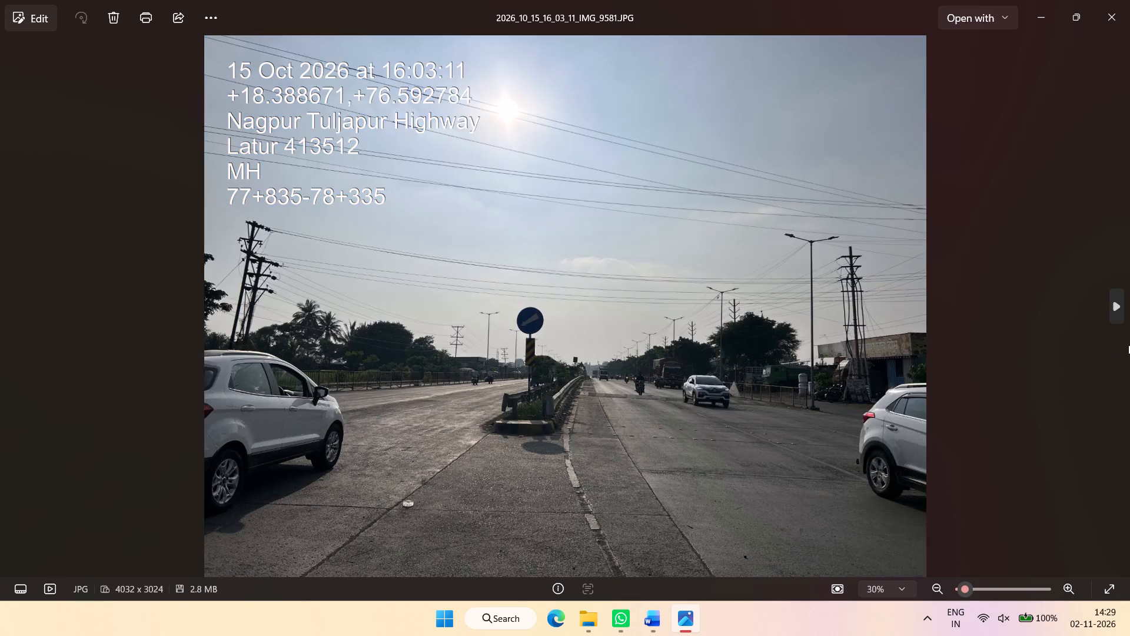
pyautogui.click(1128, 344)
pyautogui.click(1128, 344)
pyautogui.moveTo(0, 396); pyautogui.dragTo(0, 402)
pyautogui.click(0, 402)
pyautogui.scroll(7, 776, 462)
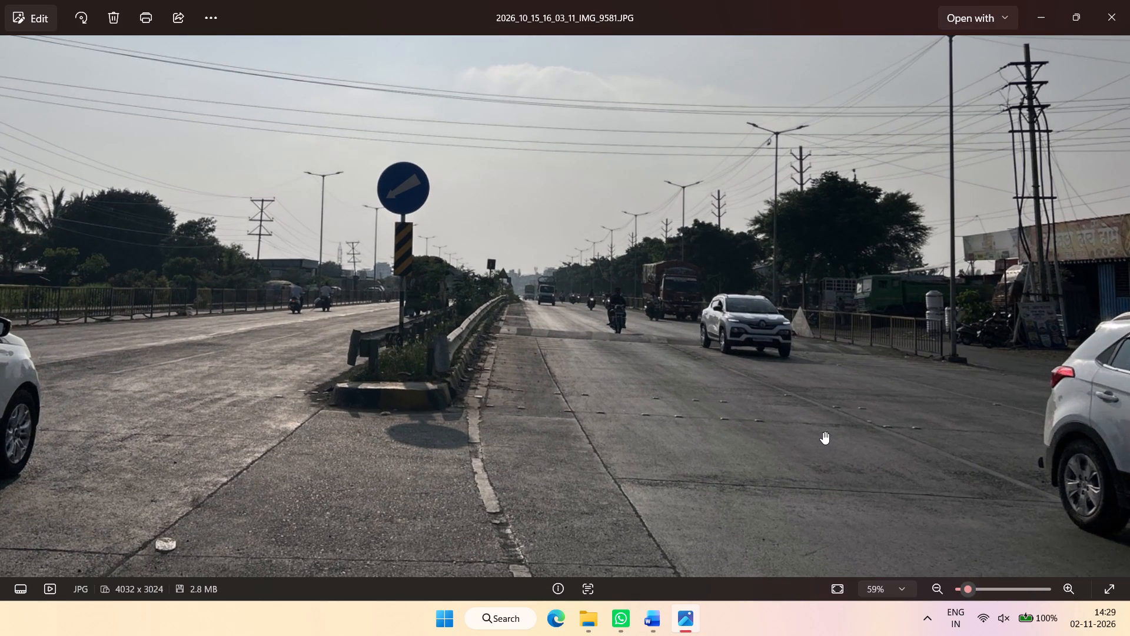
pyautogui.scroll(-13, 823, 432)
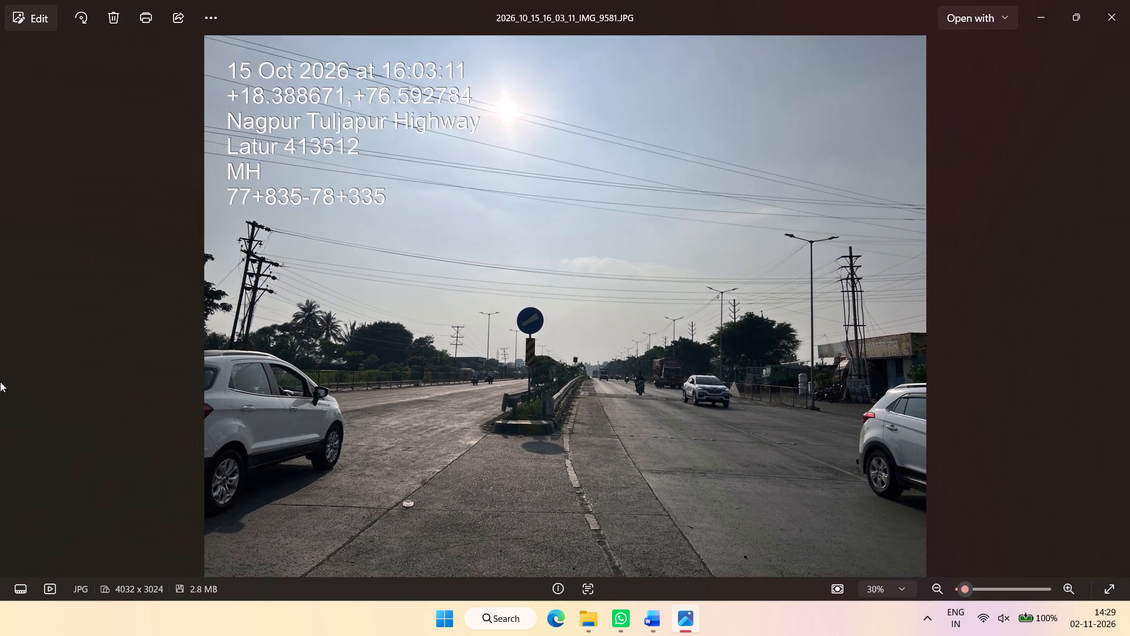
# In Blackspot observations - New, remove the space after the Cross junction sign board observation paragraph.
pyautogui.hotkey('alt', 'Tab')
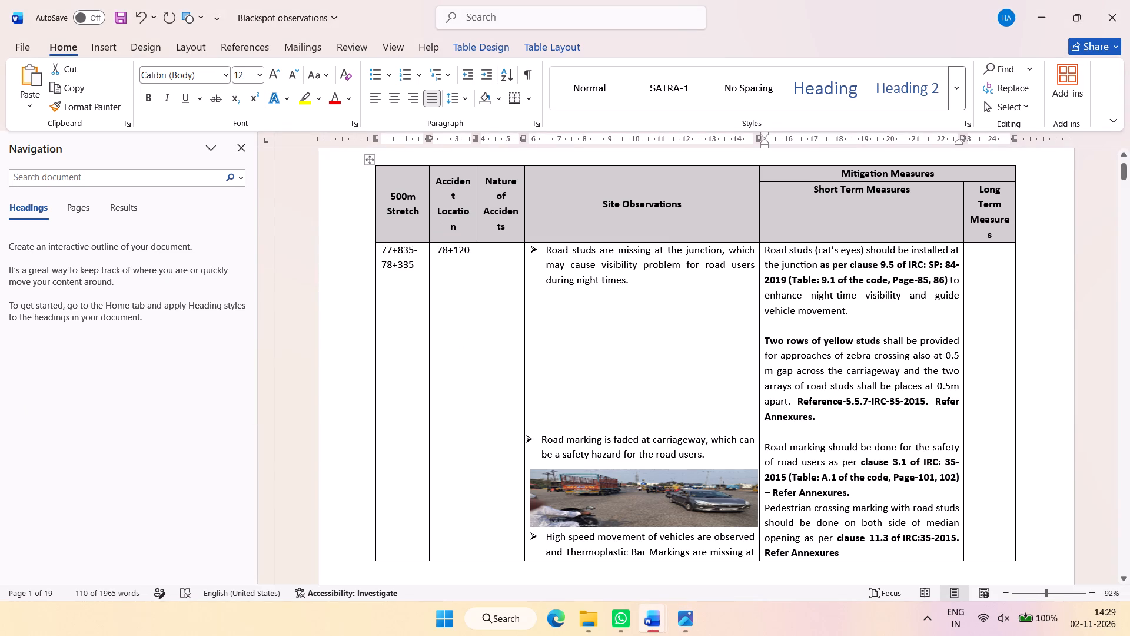
pyautogui.click(660, 621)
pyautogui.click(739, 533)
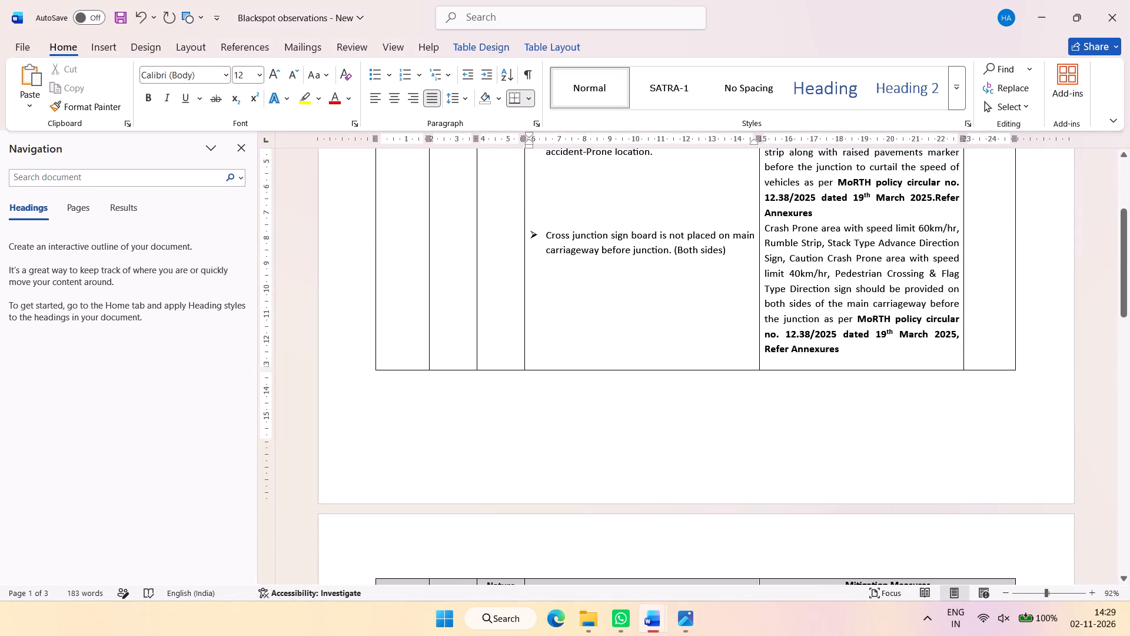
pyautogui.click(624, 329)
pyautogui.click(627, 274)
pyautogui.click(606, 265)
pyautogui.click(604, 273)
pyautogui.click(445, 103)
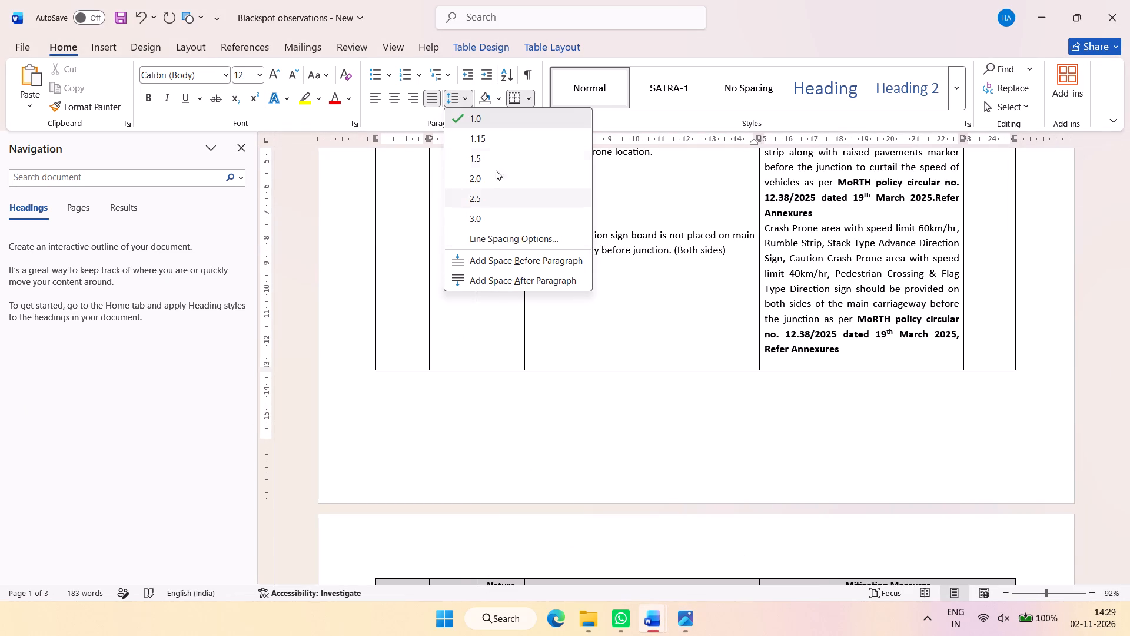
pyautogui.click(623, 264)
pyautogui.click(606, 261)
pyautogui.click(610, 265)
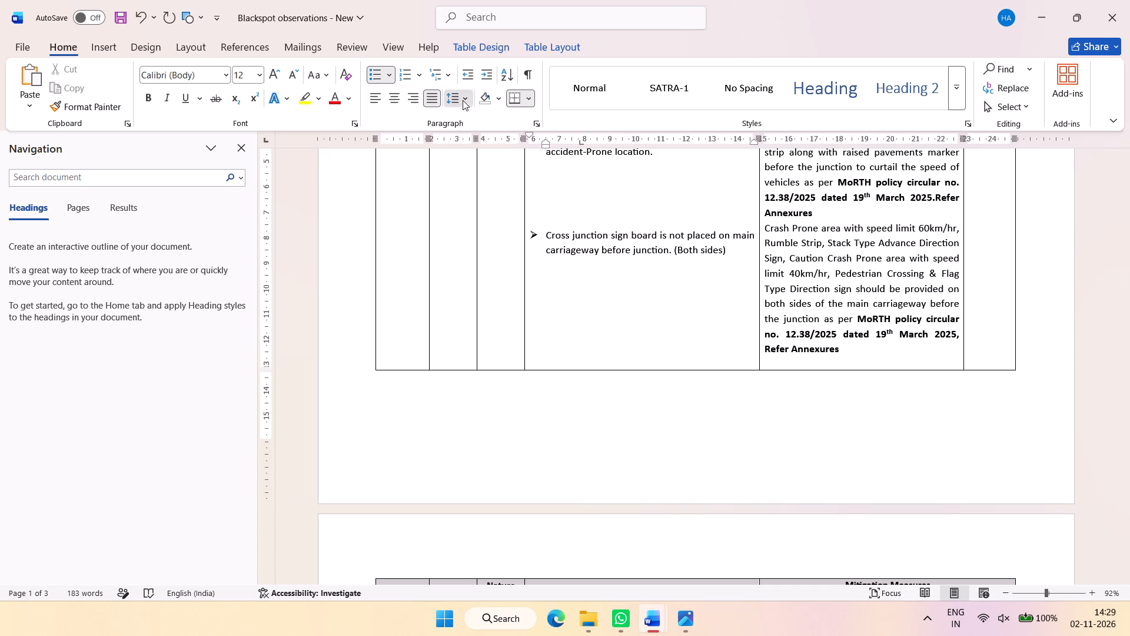
pyautogui.click(463, 100)
pyautogui.click(517, 287)
# Paste the copied site photo beneath the Cross junction sign board observation in the 77+835-78+335 row.
pyautogui.click(563, 276)
pyautogui.hotkey('ctrl', 'v')
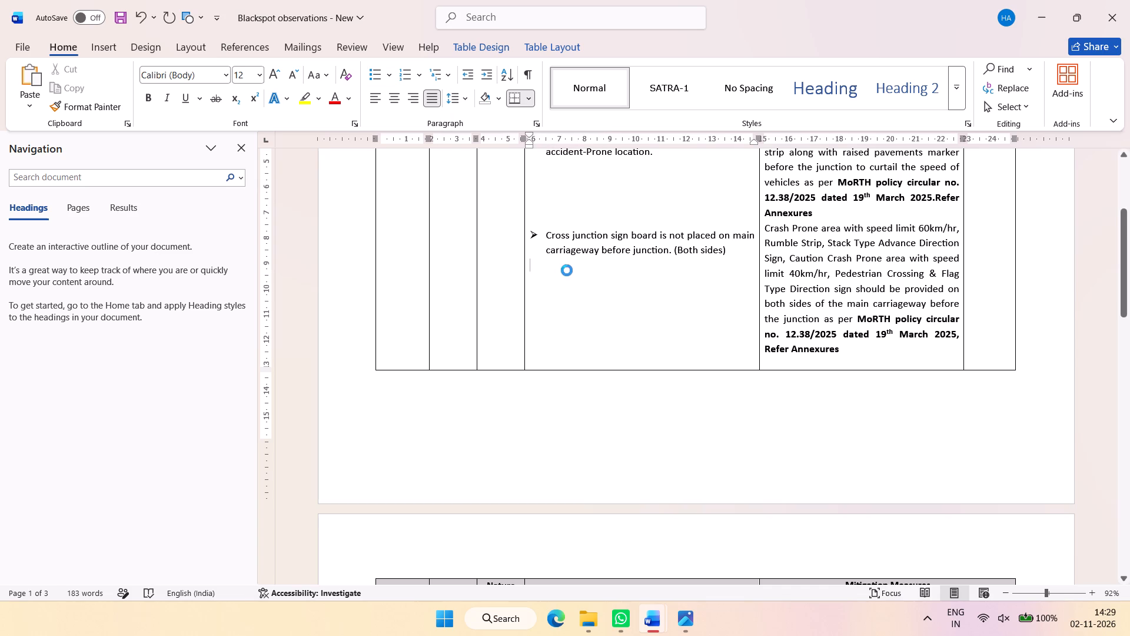
pyautogui.scroll(3, 624, 326)
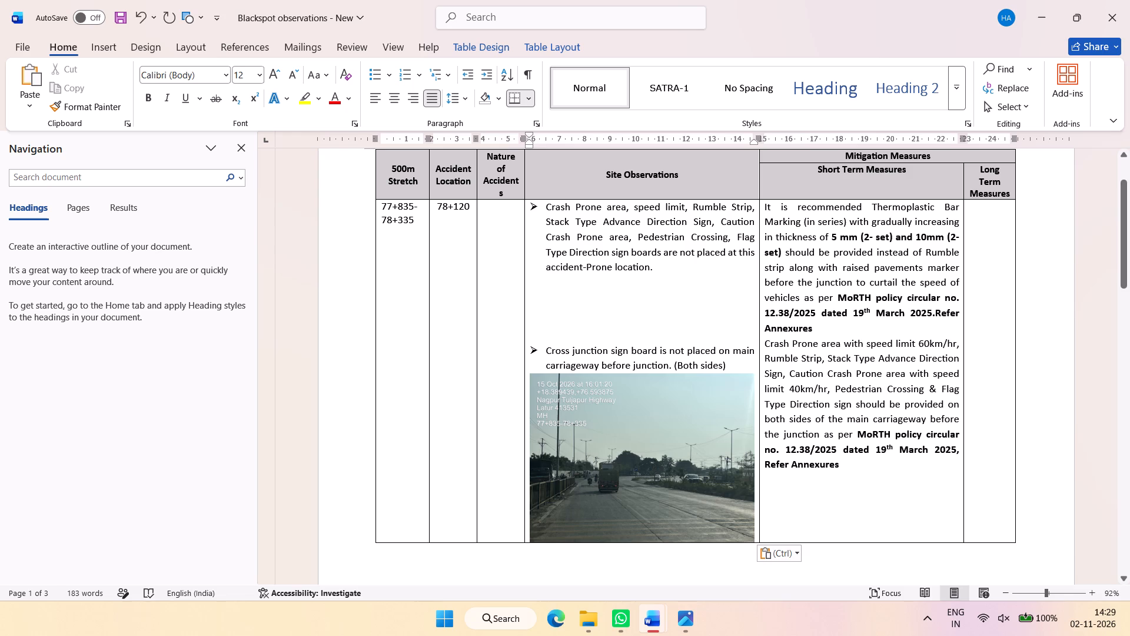
# In the original Blackspot observations document, copy the short-term measure for the Cross junction sign board, citing clause 15.11 of IRC: 67-2022.
pyautogui.hotkey('alt', 'Tab')
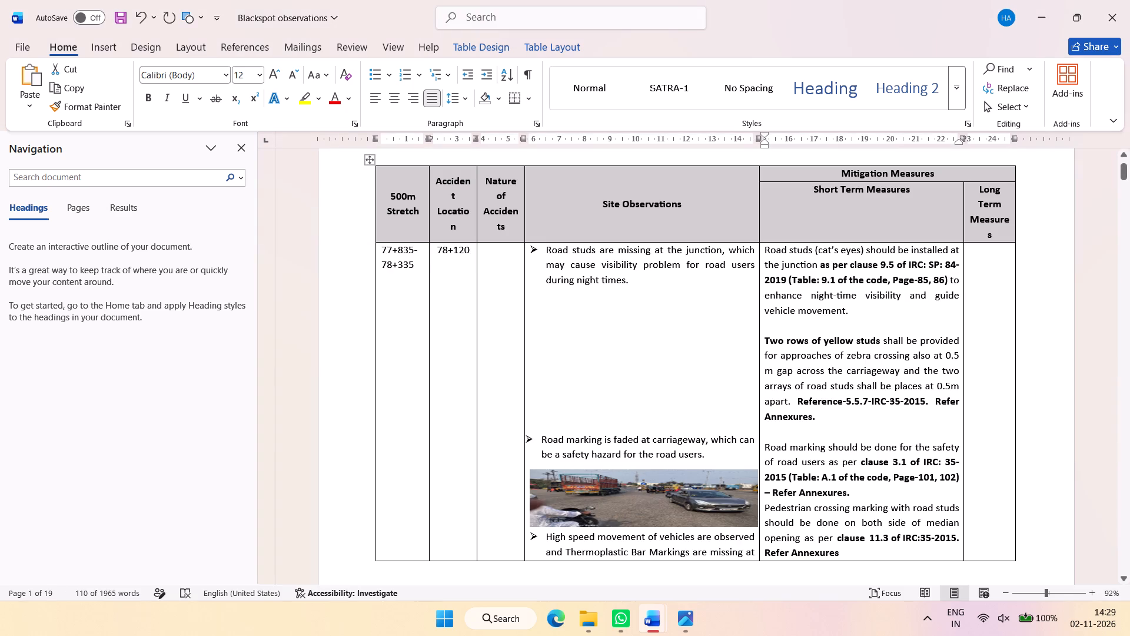
pyautogui.scroll(-1, 820, 296)
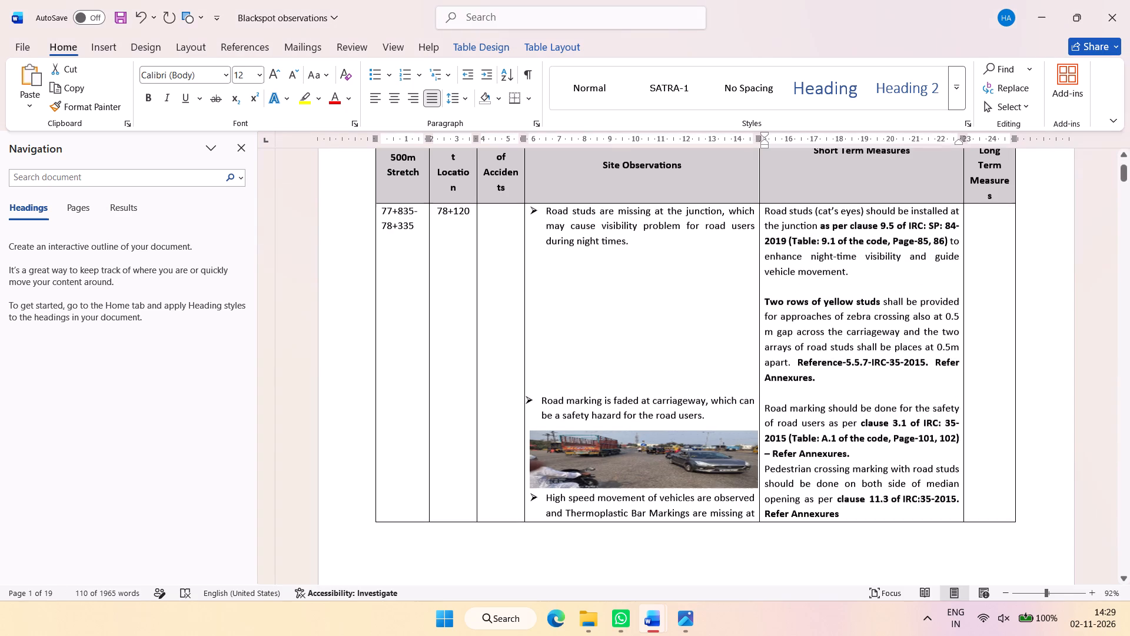
pyautogui.scroll(-7, 820, 296)
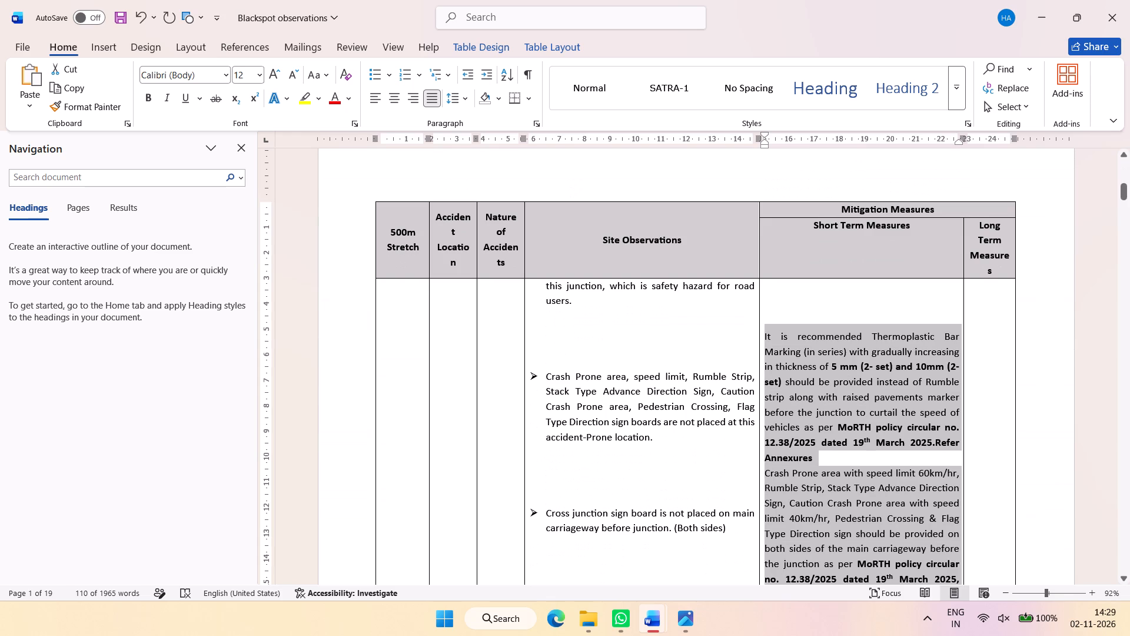
pyautogui.scroll(2, 692, 332)
pyautogui.scroll(-3, 692, 332)
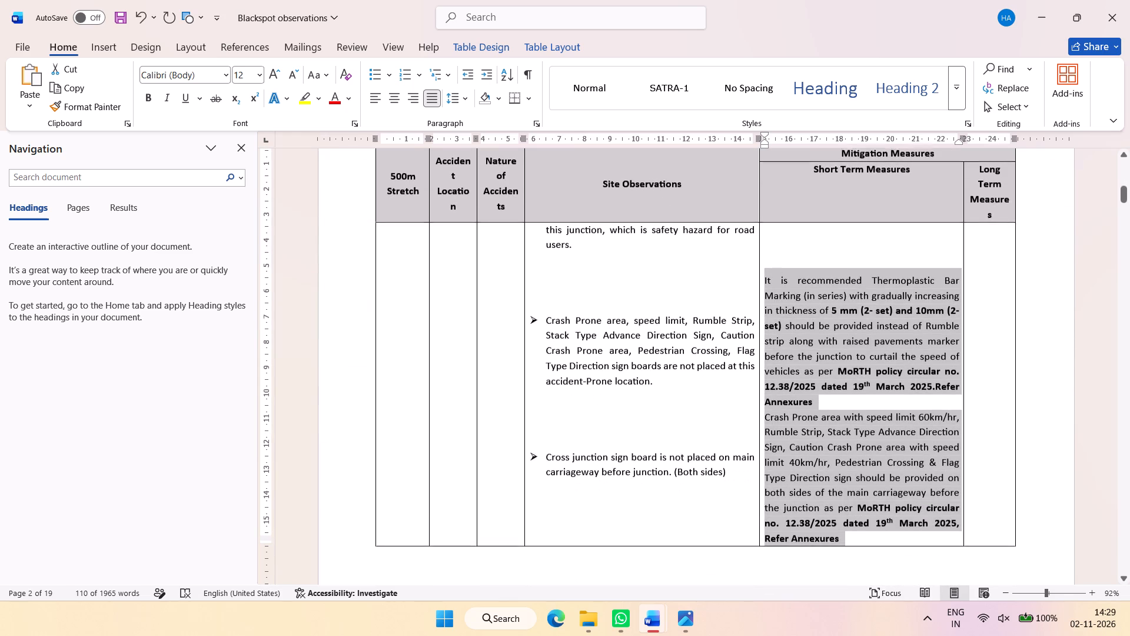
pyautogui.scroll(-6, 697, 329)
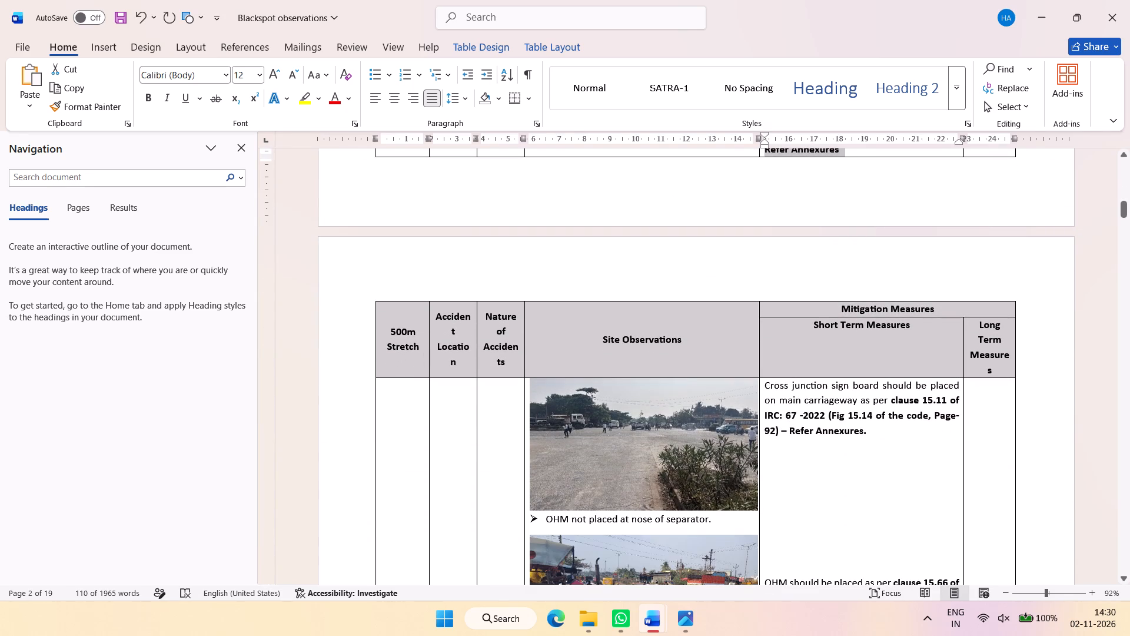
pyautogui.moveTo(868, 434); pyautogui.dragTo(779, 393)
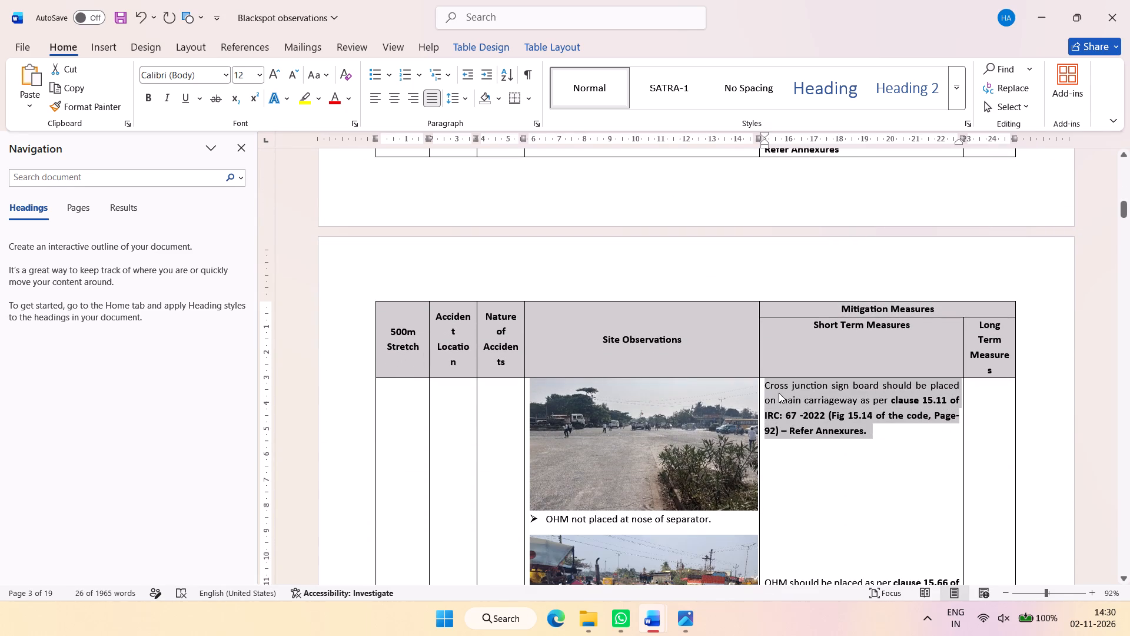
pyautogui.hotkey('ctrl', 'c')
# In Blackspot observations - New, paste the copied measure below the Crash Prone area measure, leaving a blank line between them.
pyautogui.hotkey('alt', 'Tab')
pyautogui.click(835, 468)
pyautogui.click(865, 470)
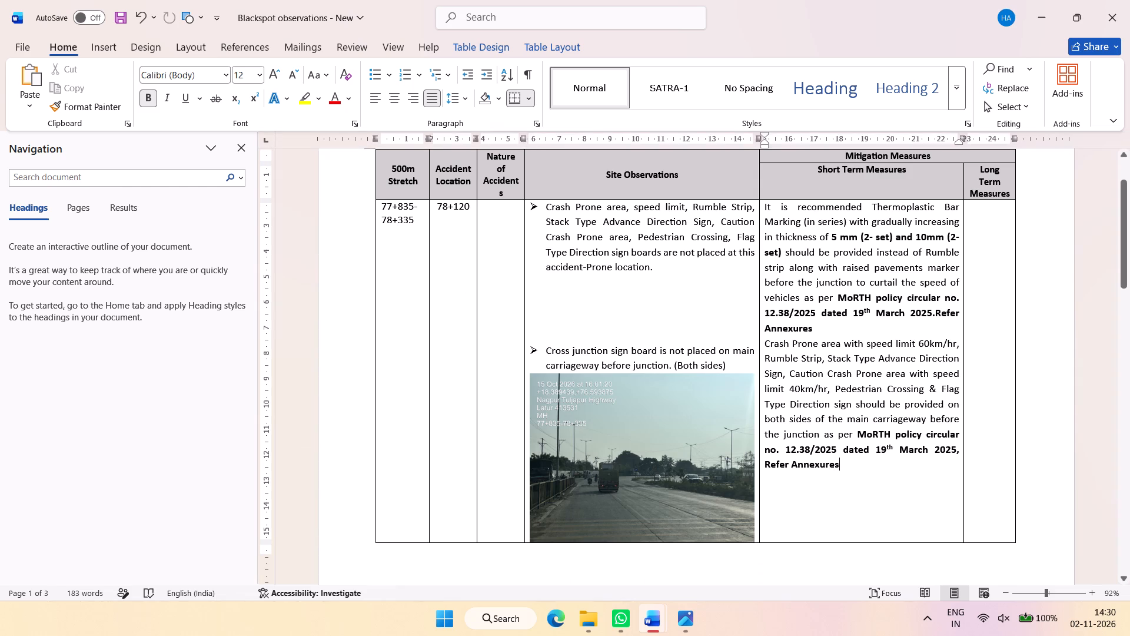
pyautogui.press('Return')
pyautogui.press('Return')
pyautogui.hotkey('ctrl', 'v')
# Move the Thermoplastic Bar Marking measure below the Cross junction sign board measure, spaced down with blank lines onto the second page.
pyautogui.scroll(3, 809, 421)
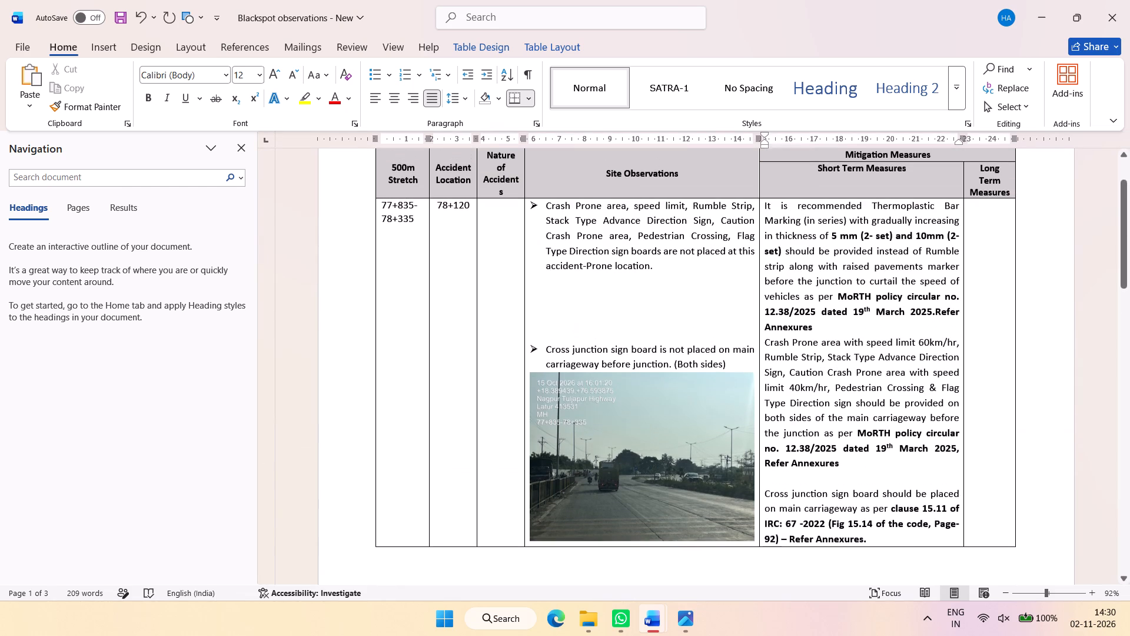
pyautogui.moveTo(818, 330); pyautogui.dragTo(766, 213)
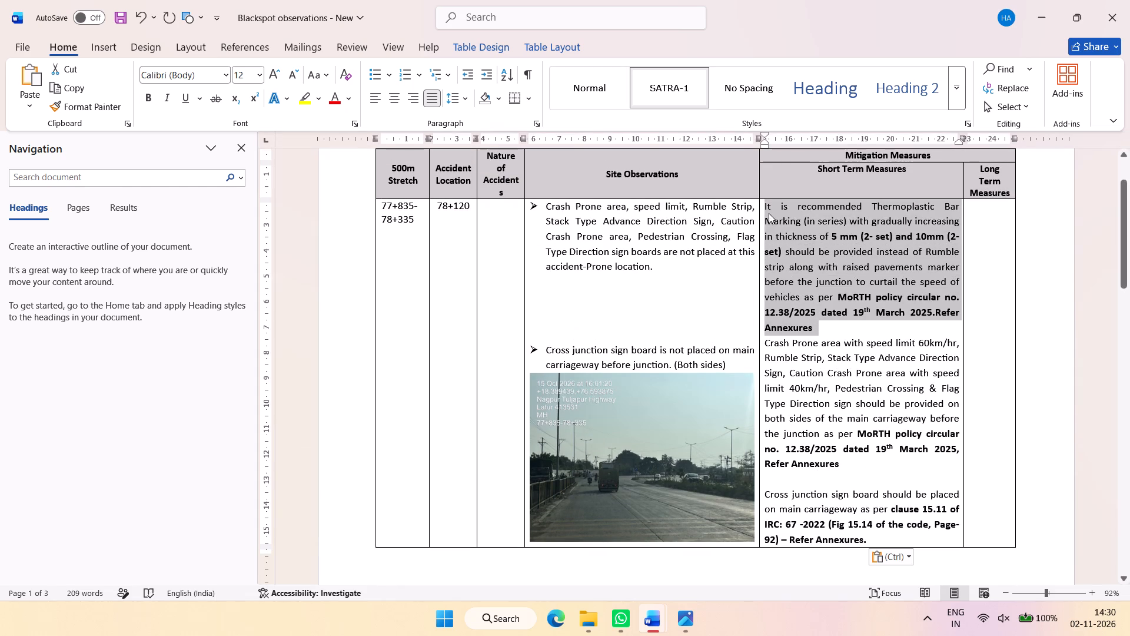
pyautogui.hotkey('ctrl', 'x')
pyautogui.scroll(-3, 843, 289)
pyautogui.click(850, 303)
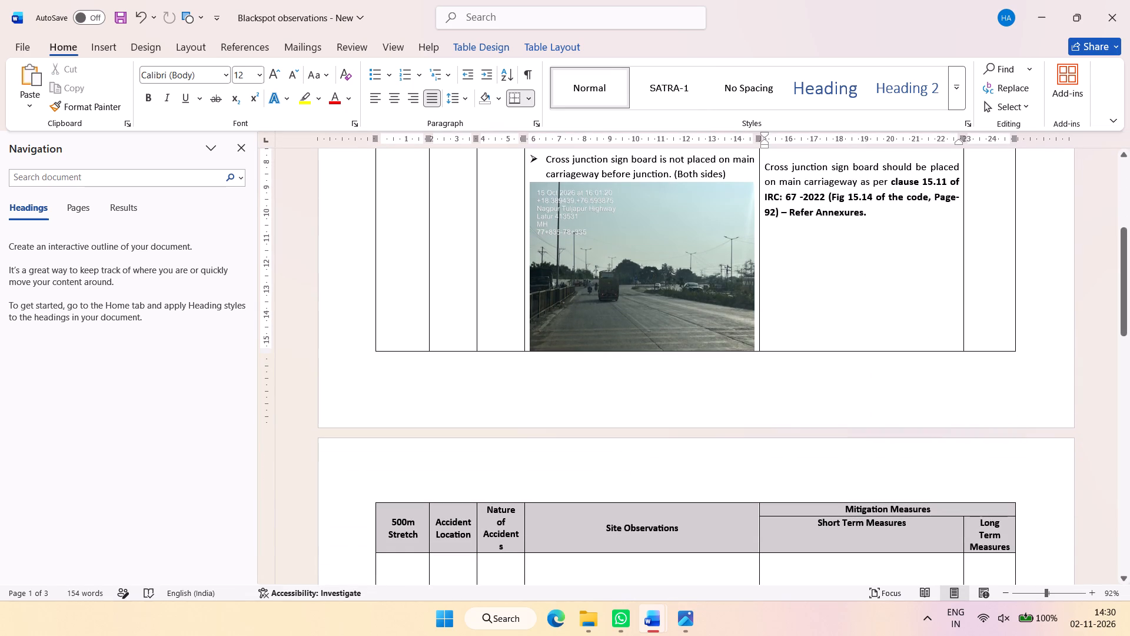
pyautogui.press('Return')
pyautogui.press('Return')
pyautogui.press('Return')
pyautogui.press('Return')
pyautogui.press('Return')
pyautogui.press('Return')
pyautogui.press('Return')
pyautogui.press('Return')
pyautogui.press('Return')
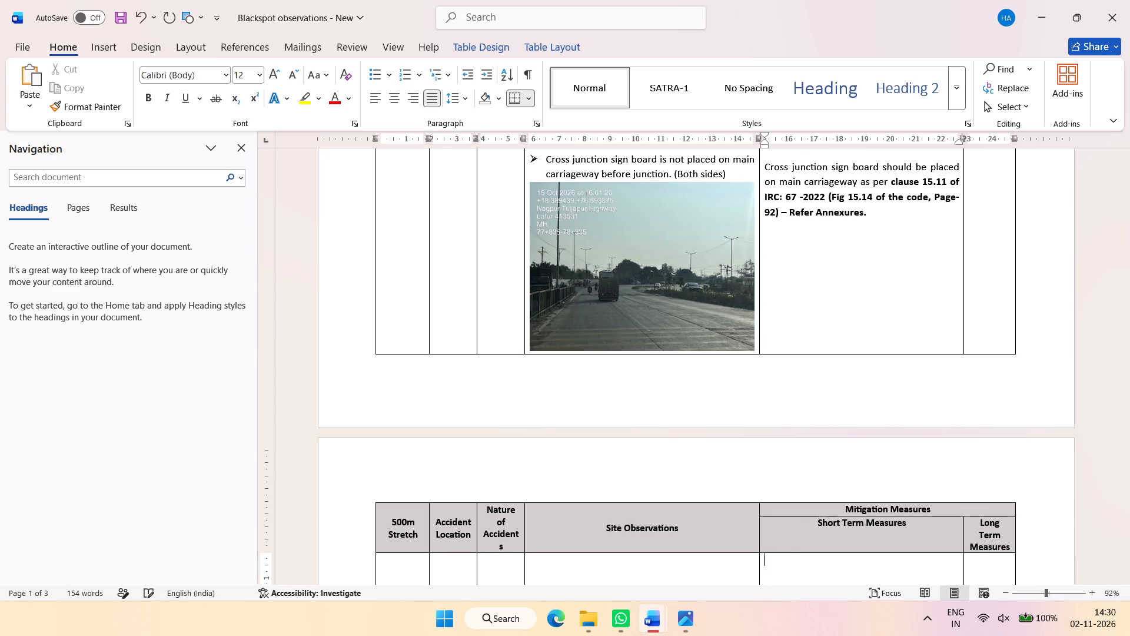
pyautogui.hotkey('ctrl', 'v')
# Below the cross junction photo, add the site observation "TBM is not effective at this location." with the same arrow bullet formatting.
pyautogui.scroll(6, 620, 344)
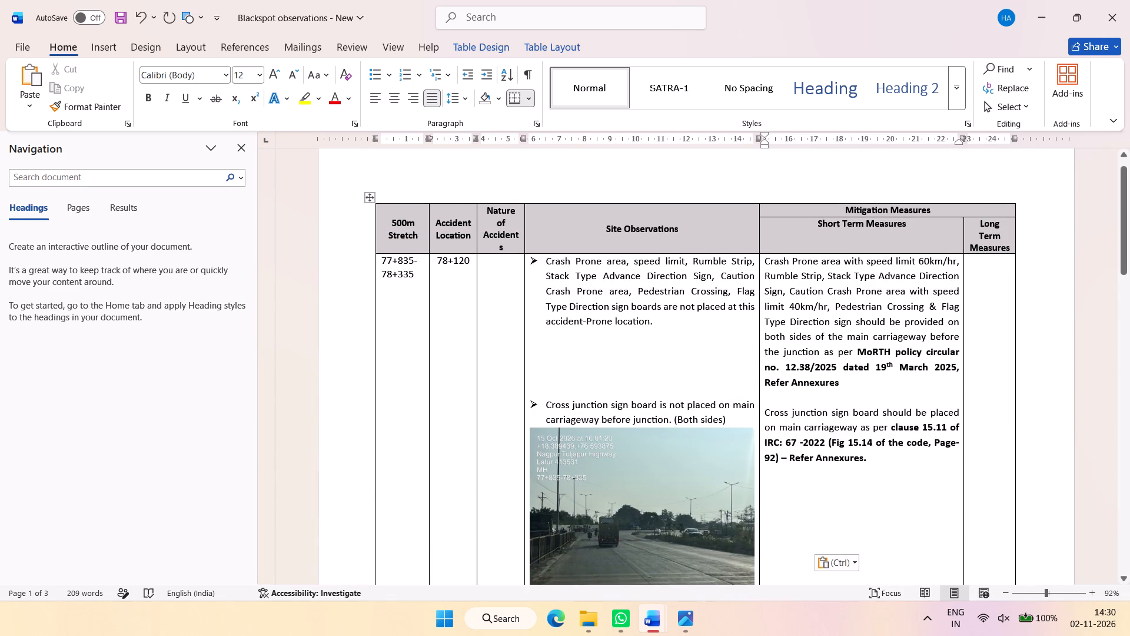
pyautogui.scroll(-3, 690, 455)
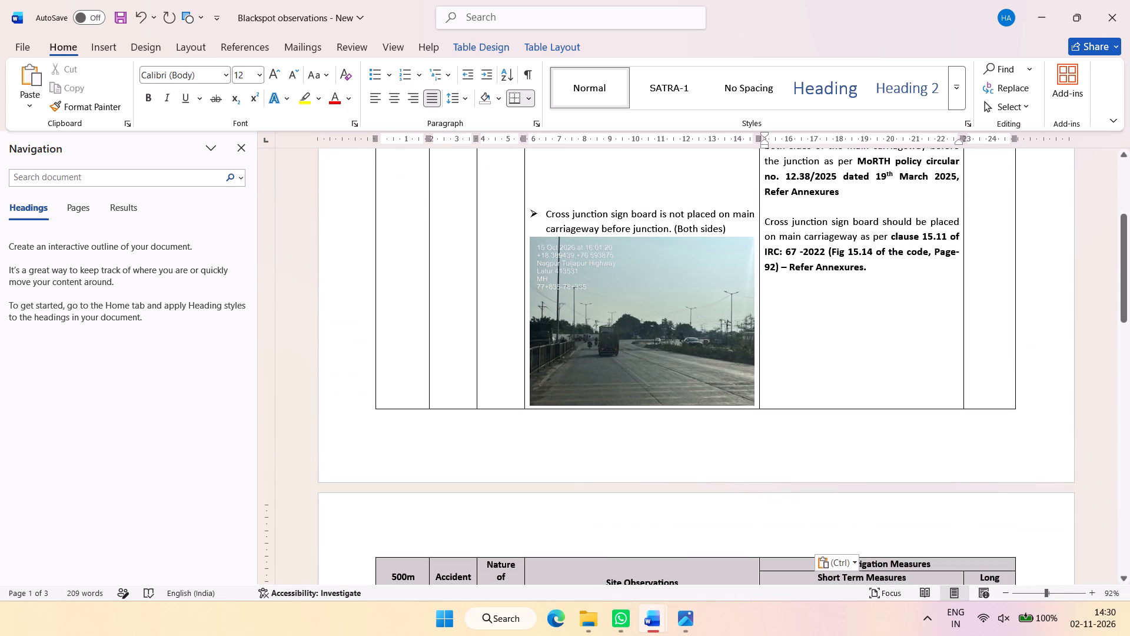
pyautogui.click(756, 402)
pyautogui.press('Return')
pyautogui.scroll(2, 611, 297)
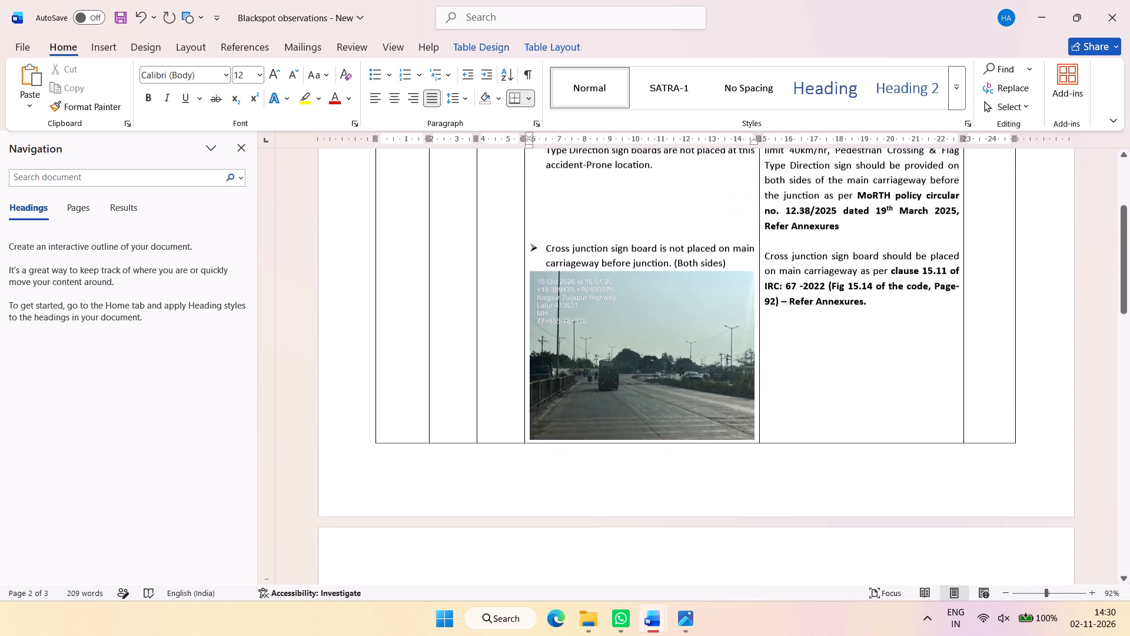
pyautogui.click(536, 282)
pyautogui.click(106, 110)
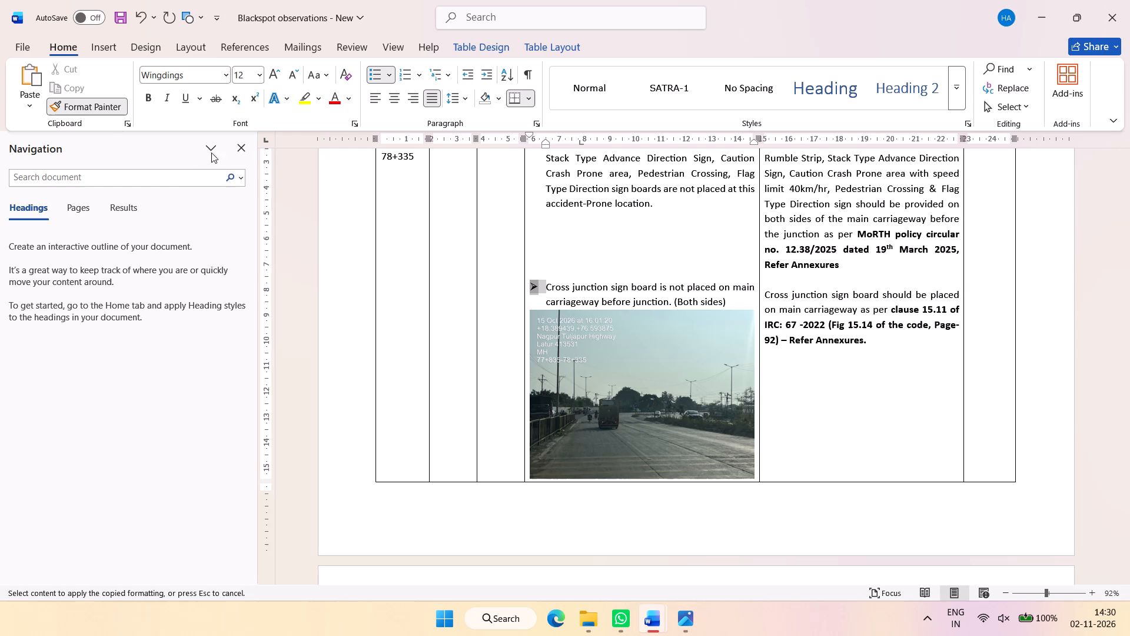
pyautogui.scroll(-5, 454, 211)
pyautogui.click(591, 373)
pyautogui.write('TBM is not effective at thsi location')
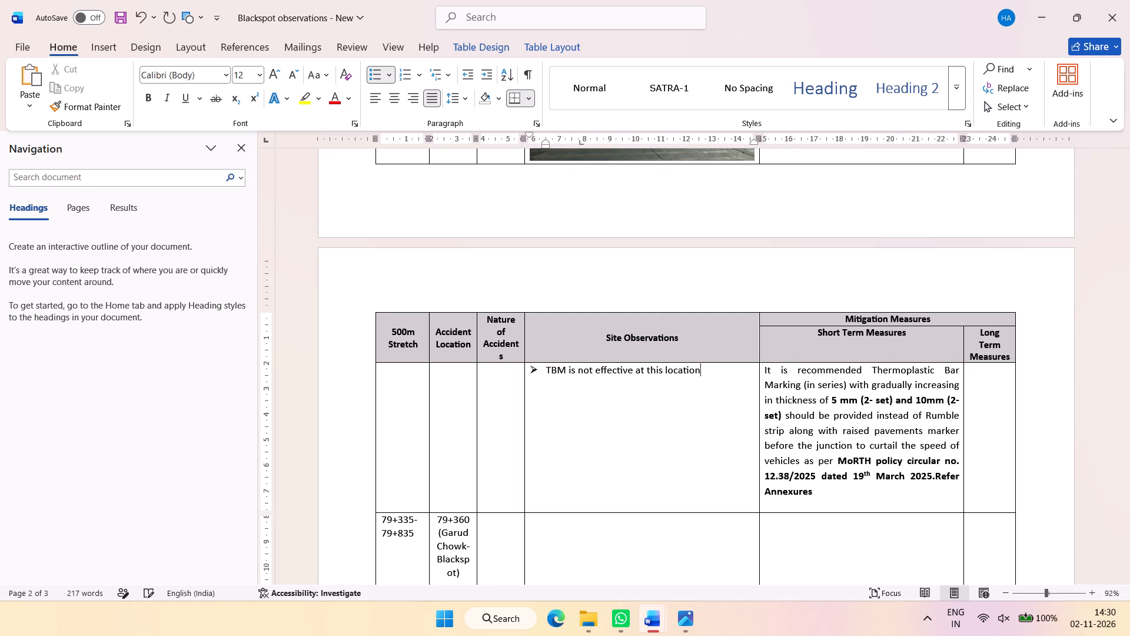
pyautogui.press('.')
pyautogui.press('Return')
pyautogui.press('BackSpace')
pyautogui.press('BackSpace')
# Find and copy site photo IMG_9574, showing the worn yellow bar markings across the 77+835-78+335 carriageway.
pyautogui.hotkey('alt', 'Tab')
pyautogui.hotkey('alt', 'Tab')
pyautogui.hotkey('alt', 'Tab')
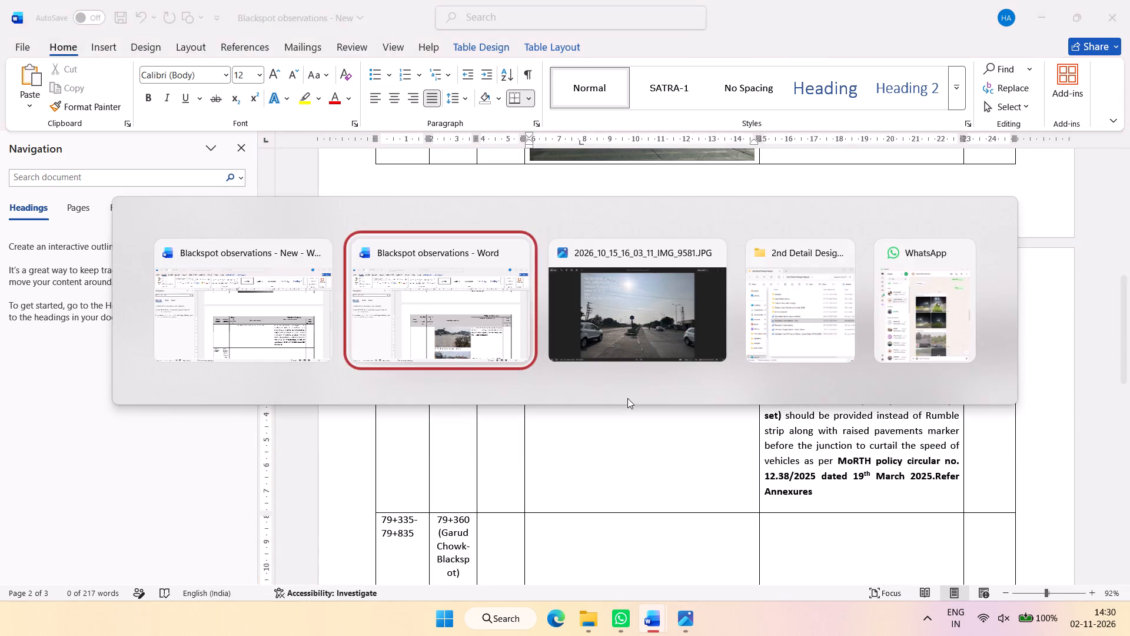
pyautogui.hotkey('alt', 'Tab')
pyautogui.click(1129, 332)
pyautogui.click(1129, 332)
pyautogui.click(1129, 332)
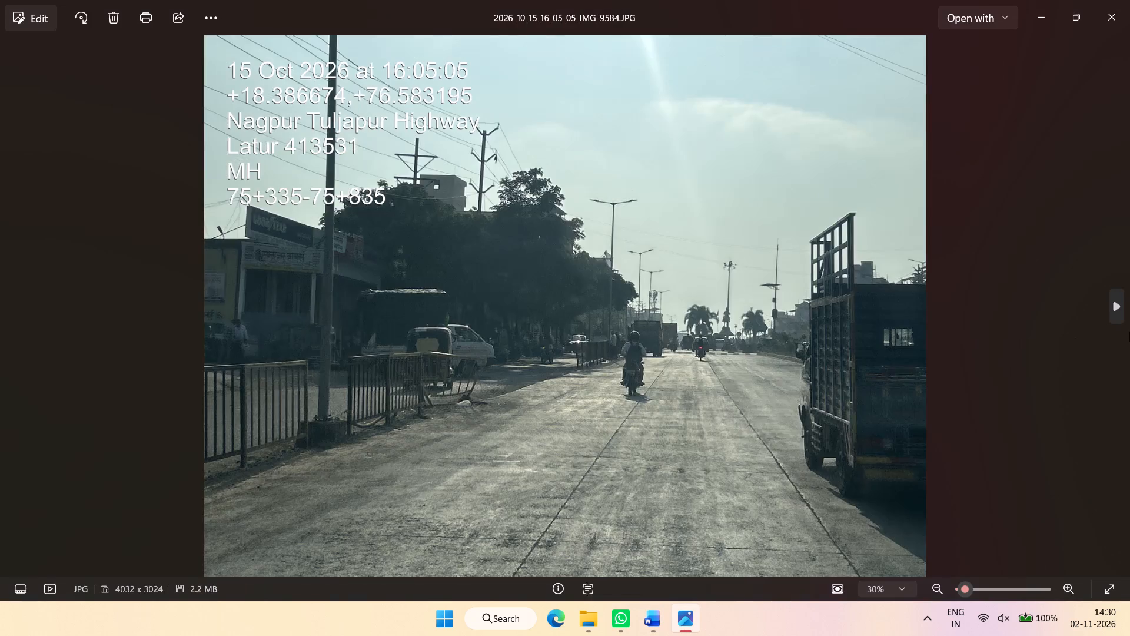
pyautogui.click(1129, 332)
pyautogui.moveTo(184, 360); pyautogui.dragTo(175, 364)
pyautogui.doubleClick(175, 364)
pyautogui.doubleClick(56, 365)
pyautogui.tripleClick(41, 365)
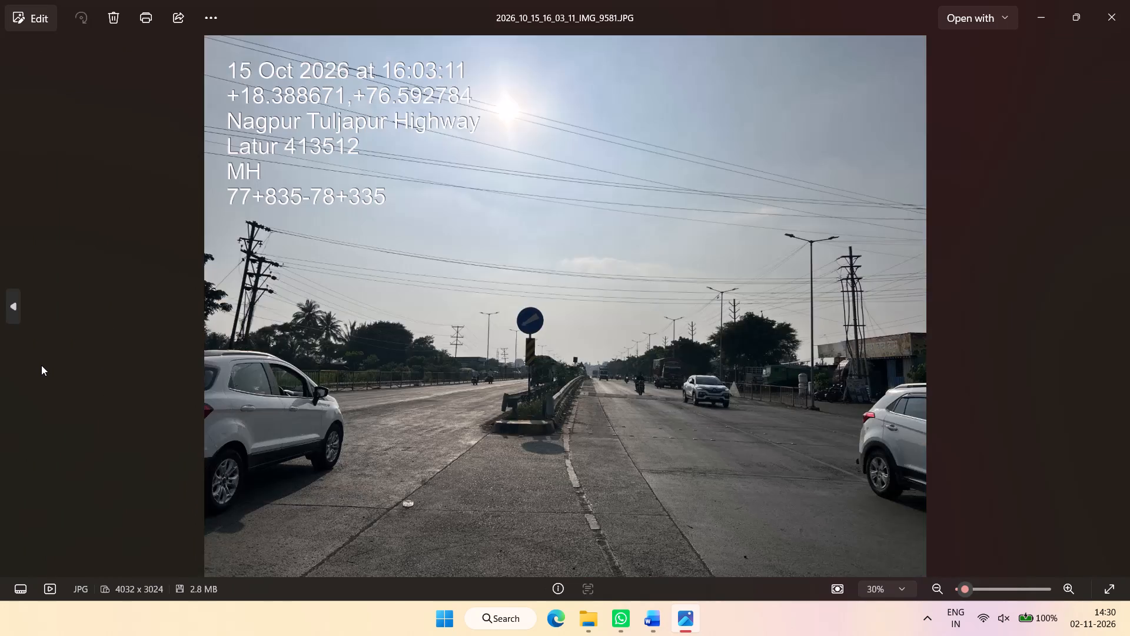
pyautogui.click(41, 365)
pyautogui.click(41, 365)
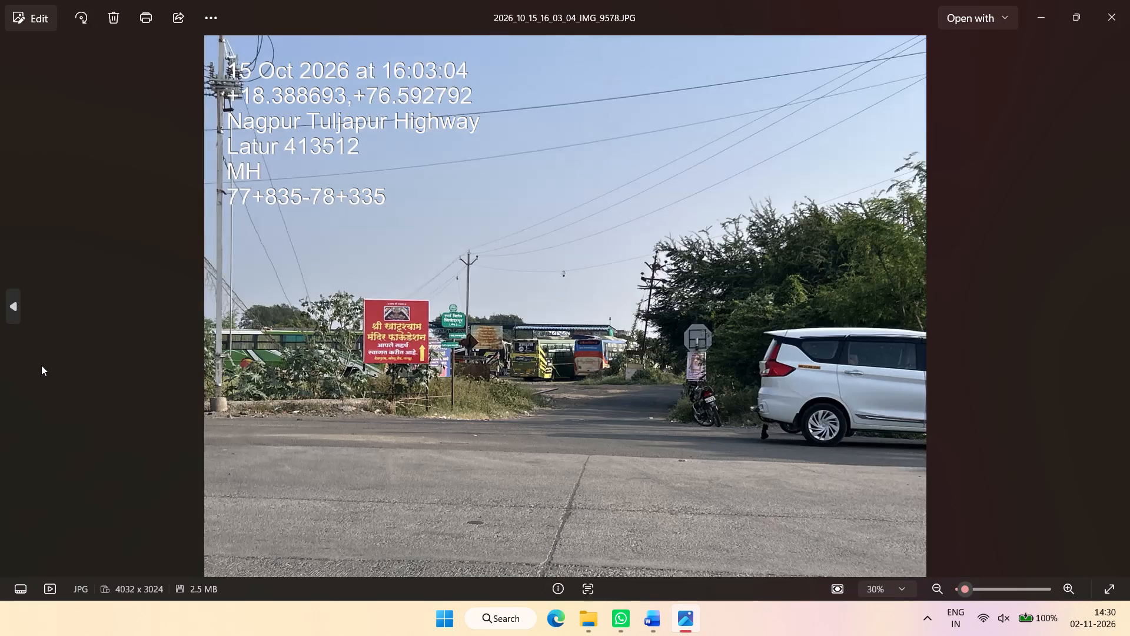
pyautogui.click(41, 365)
pyautogui.click(41, 365)
pyautogui.click(41, 365)
pyautogui.click(41, 365)
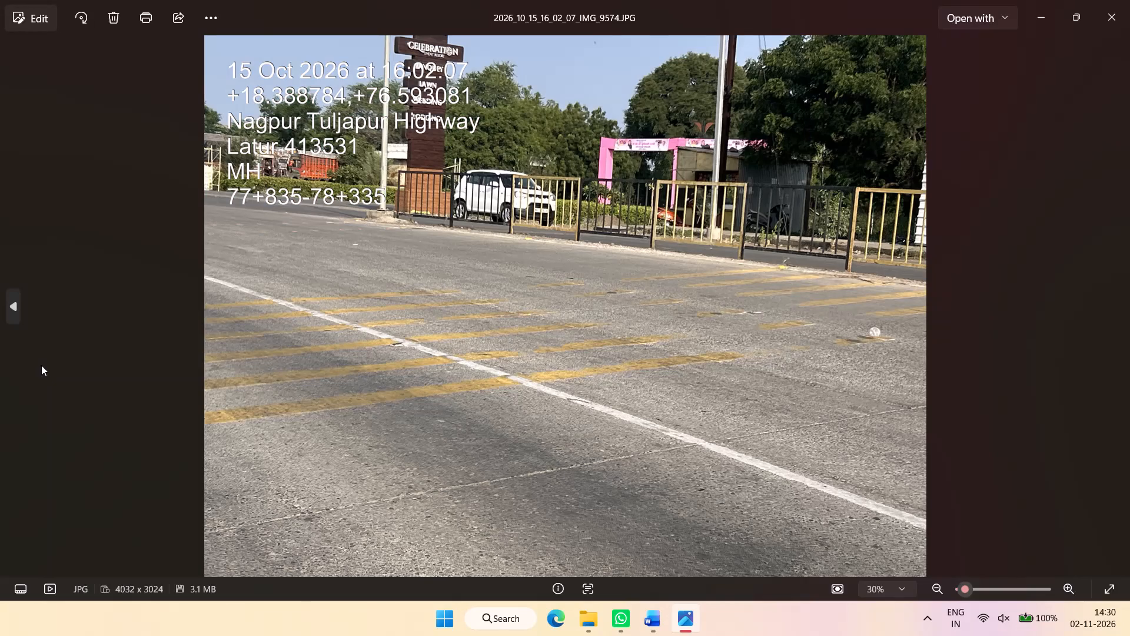
pyautogui.hotkey('ctrl', 'c')
# Paste the copied photo beneath the TBM observation in Blackspot observations - New.
pyautogui.hotkey('alt', 'Tab')
pyautogui.hotkey('ctrl', 'v')
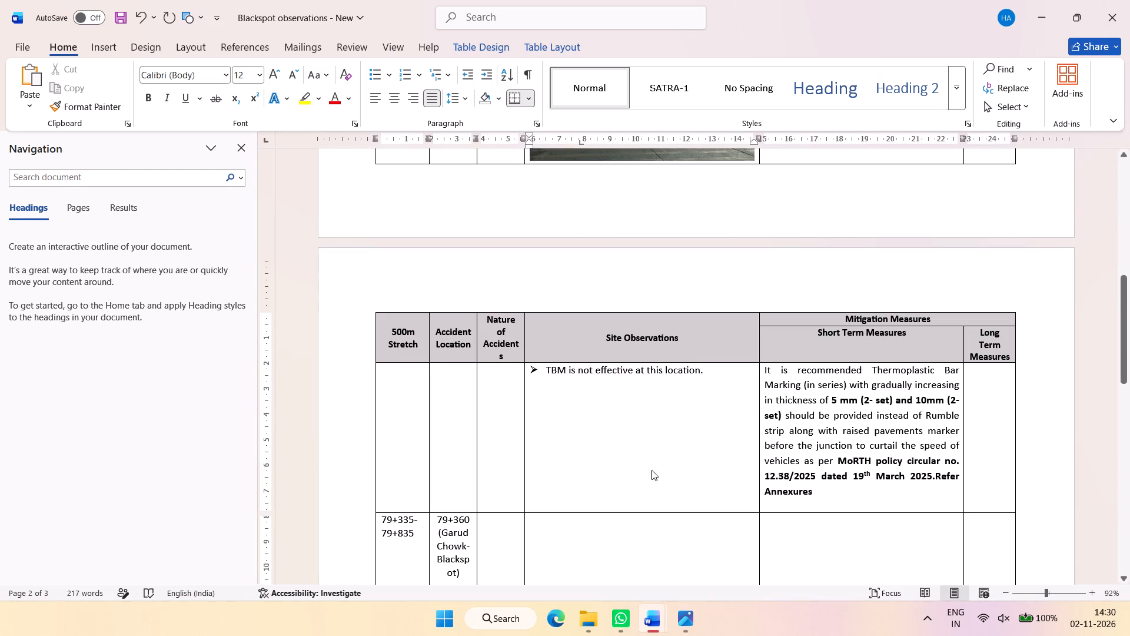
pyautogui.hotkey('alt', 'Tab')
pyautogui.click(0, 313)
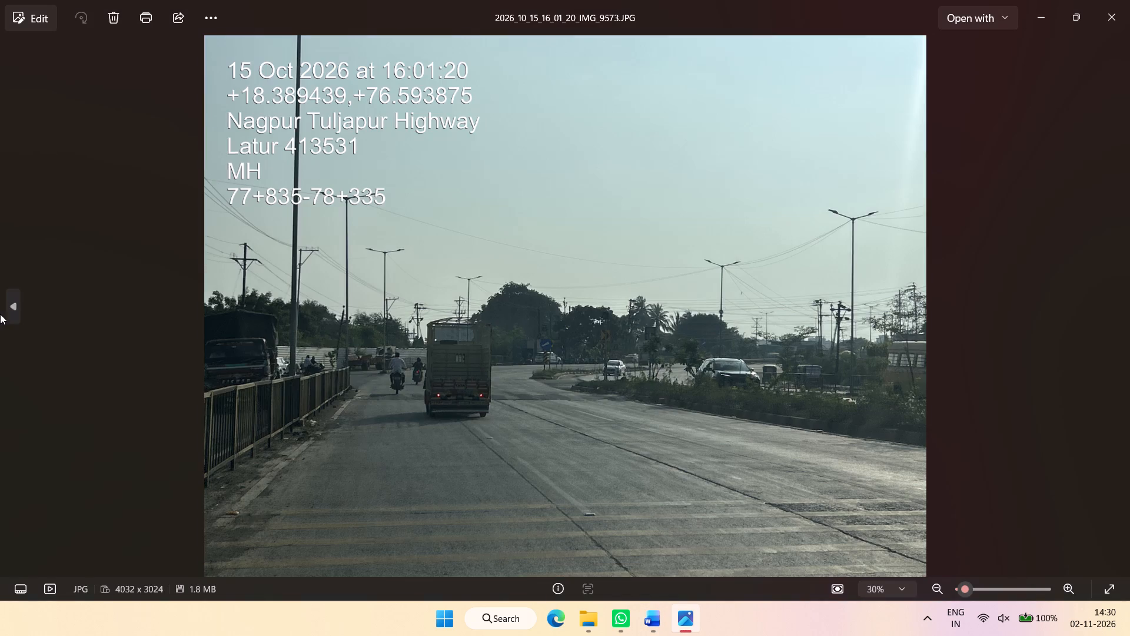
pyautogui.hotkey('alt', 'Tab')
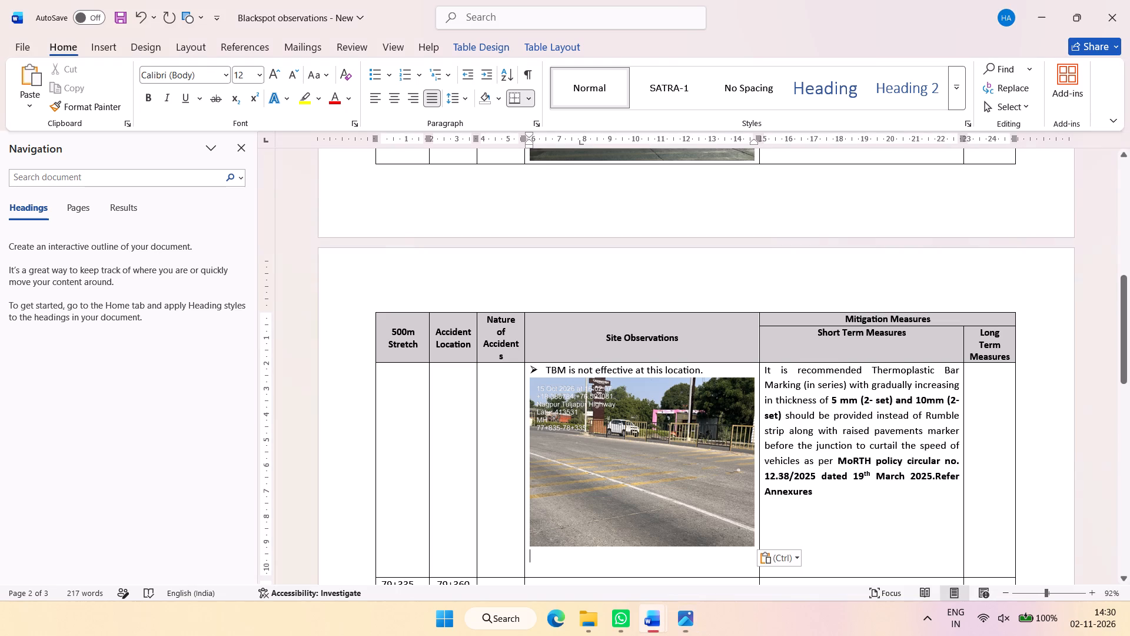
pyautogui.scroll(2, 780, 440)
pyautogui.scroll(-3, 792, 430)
# In the original Blackspot observations document, delete the Crash Prone area and Cross junction sign board site observations for 77+835-78+335.
pyautogui.click(654, 627)
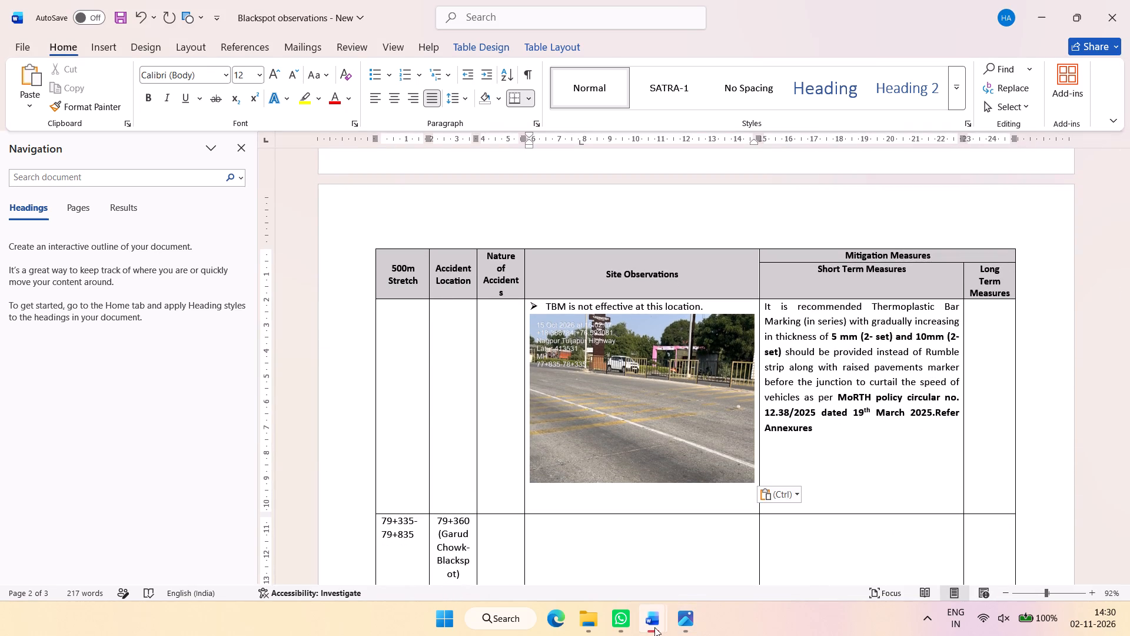
pyautogui.click(615, 565)
pyautogui.scroll(5, 845, 422)
pyautogui.scroll(1, 669, 290)
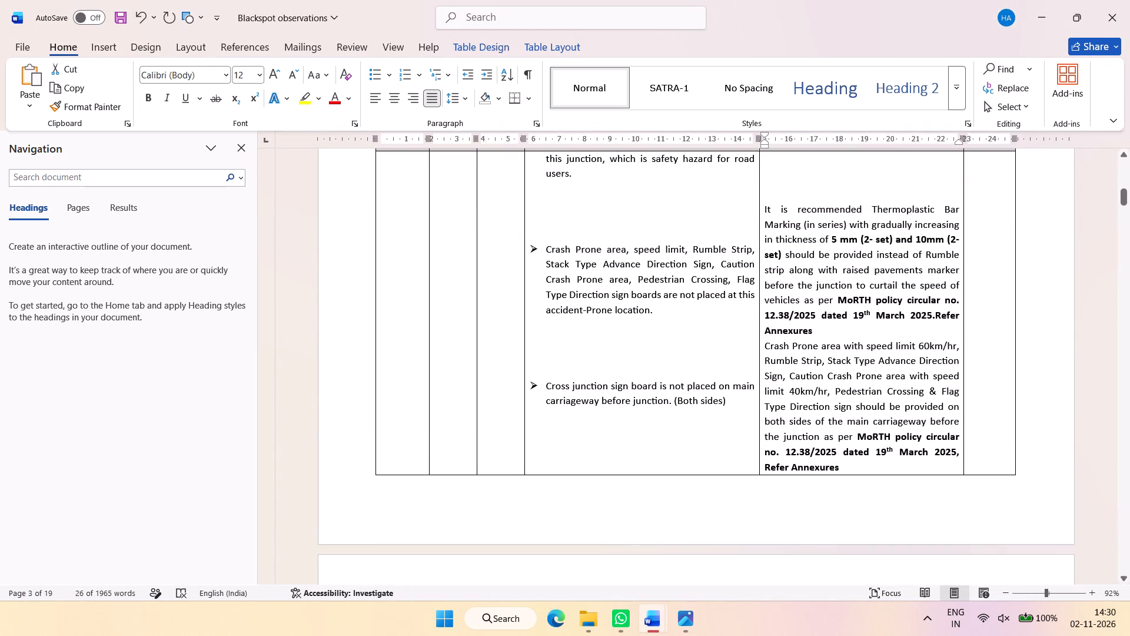
pyautogui.moveTo(545, 306); pyautogui.dragTo(731, 493)
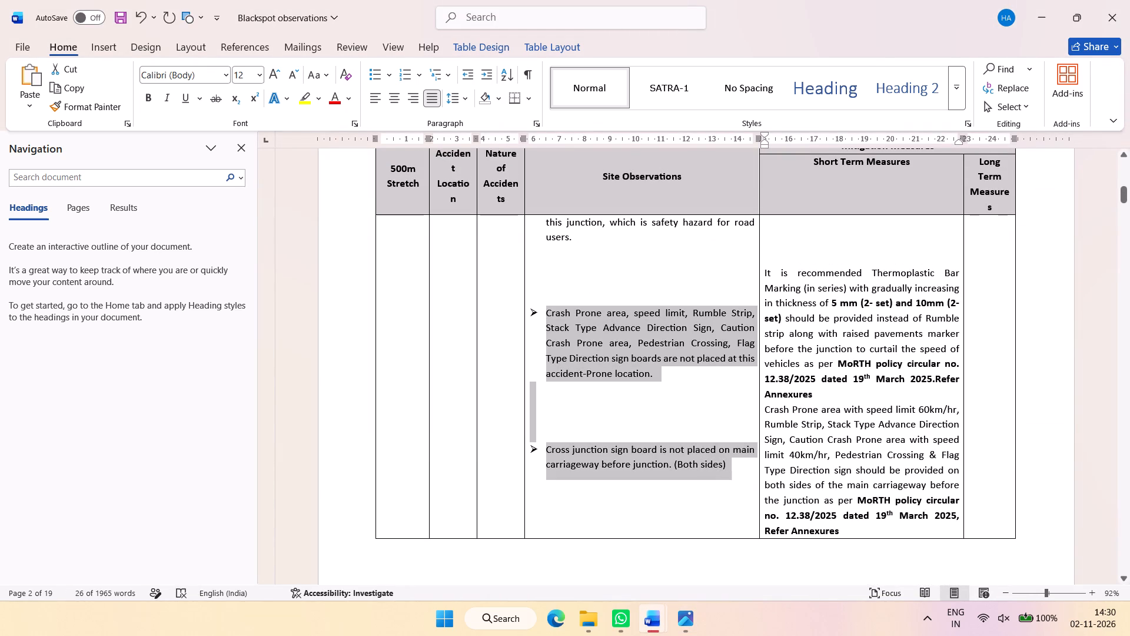
pyautogui.moveTo(731, 493); pyautogui.dragTo(739, 492)
pyautogui.press('Delete')
# Delete the original's Thermoplastic Bar Marking, Crash Prone area and Cross junction sign board short-term measures for the same stretch.
pyautogui.moveTo(783, 257); pyautogui.dragTo(798, 291)
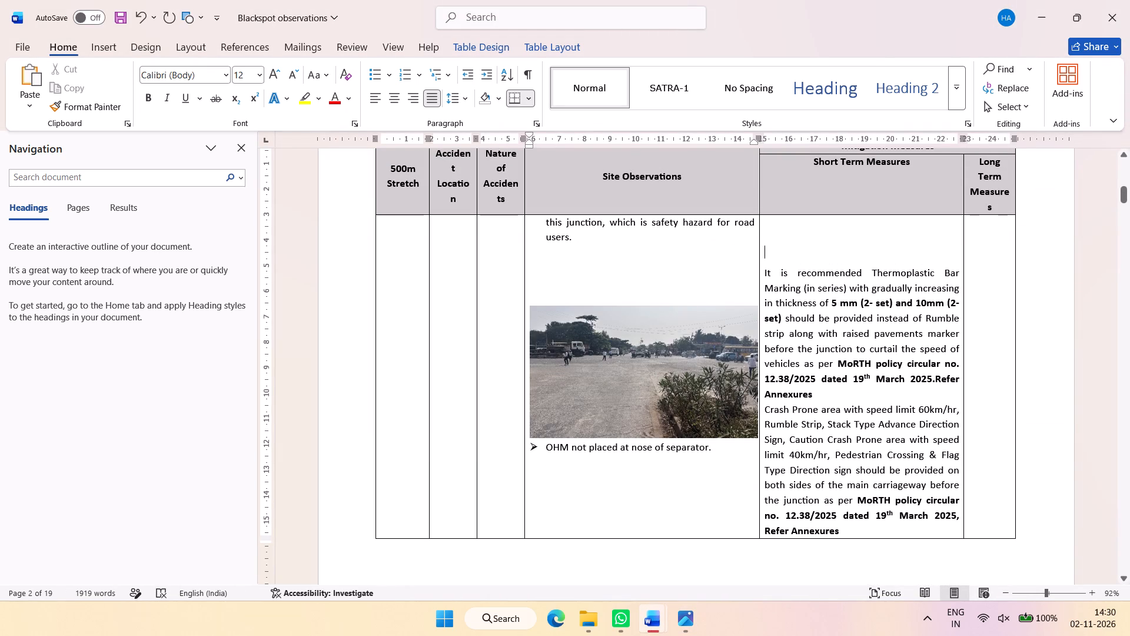
pyautogui.moveTo(798, 291); pyautogui.dragTo(882, 525)
pyautogui.press('Delete')
pyautogui.moveTo(779, 246); pyautogui.dragTo(830, 297)
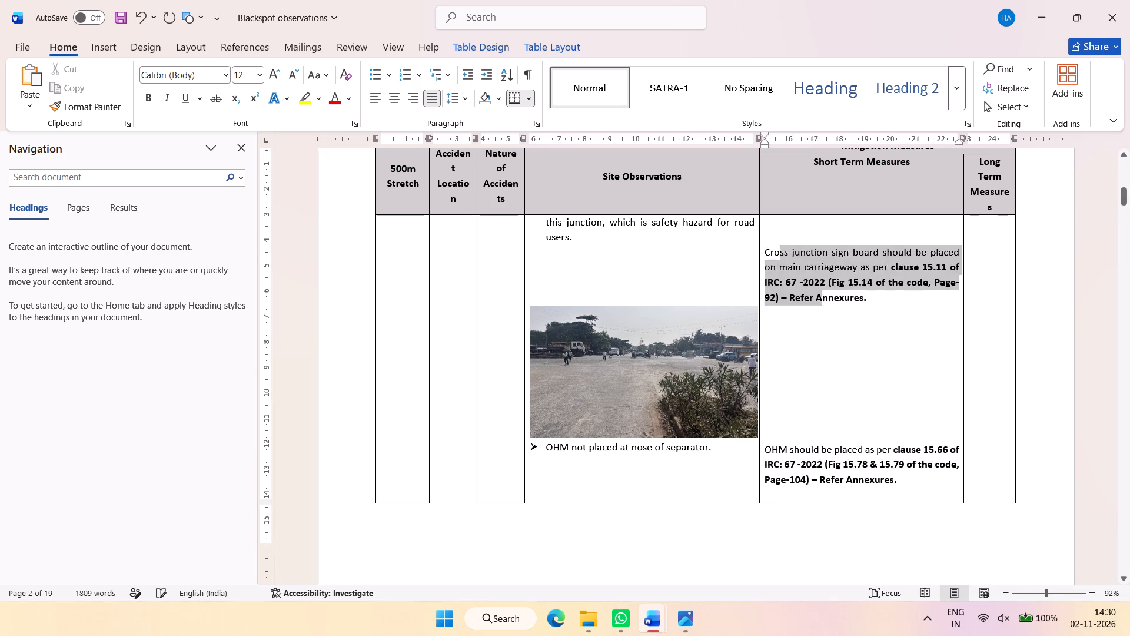
pyautogui.moveTo(830, 297); pyautogui.dragTo(861, 327)
pyautogui.press('Delete')
# Delete the original's site observation about high speed movement and missing Thermoplastic Bar Markings, including its bullet.
pyautogui.scroll(3, 792, 339)
pyautogui.scroll(1, 711, 285)
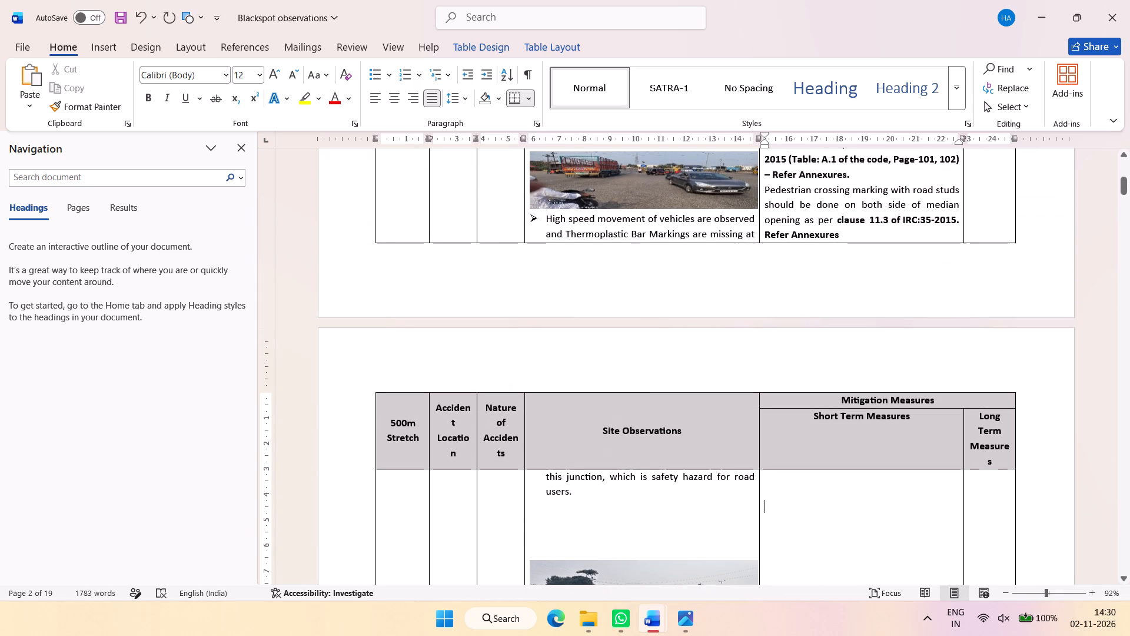
pyautogui.moveTo(546, 219); pyautogui.dragTo(741, 234)
pyautogui.press('Delete')
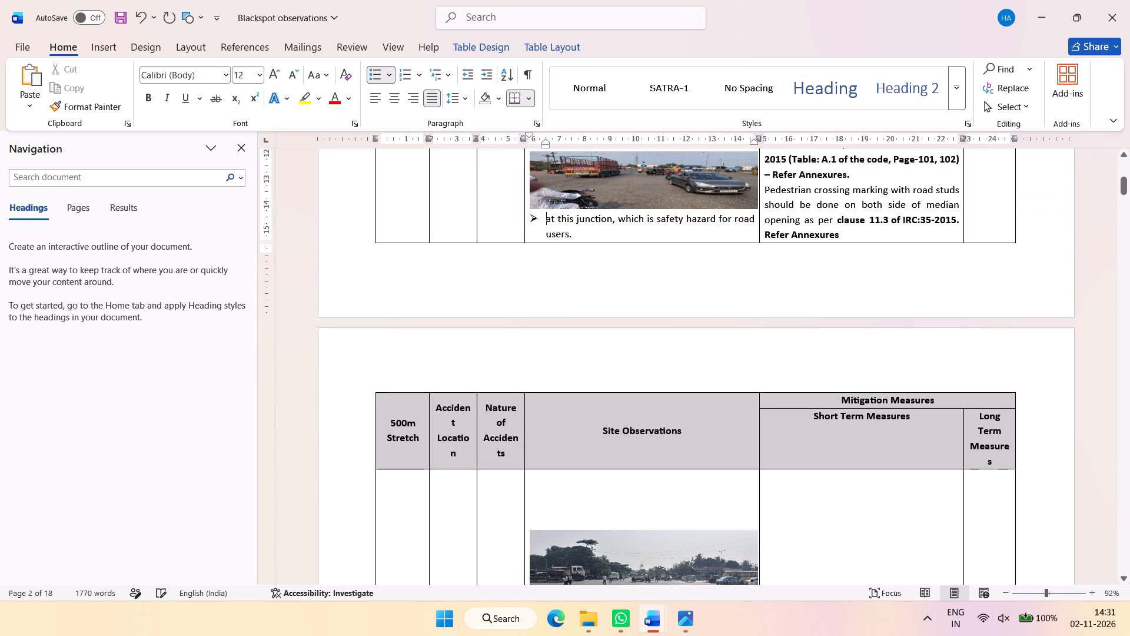
pyautogui.moveTo(611, 232); pyautogui.dragTo(545, 220)
pyautogui.press('Delete')
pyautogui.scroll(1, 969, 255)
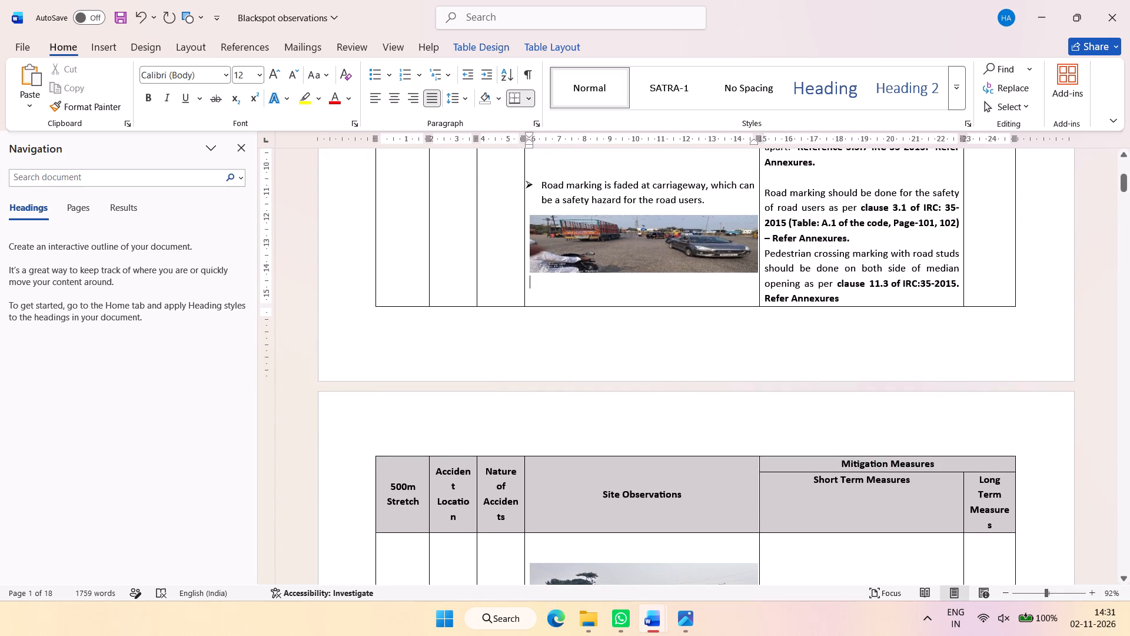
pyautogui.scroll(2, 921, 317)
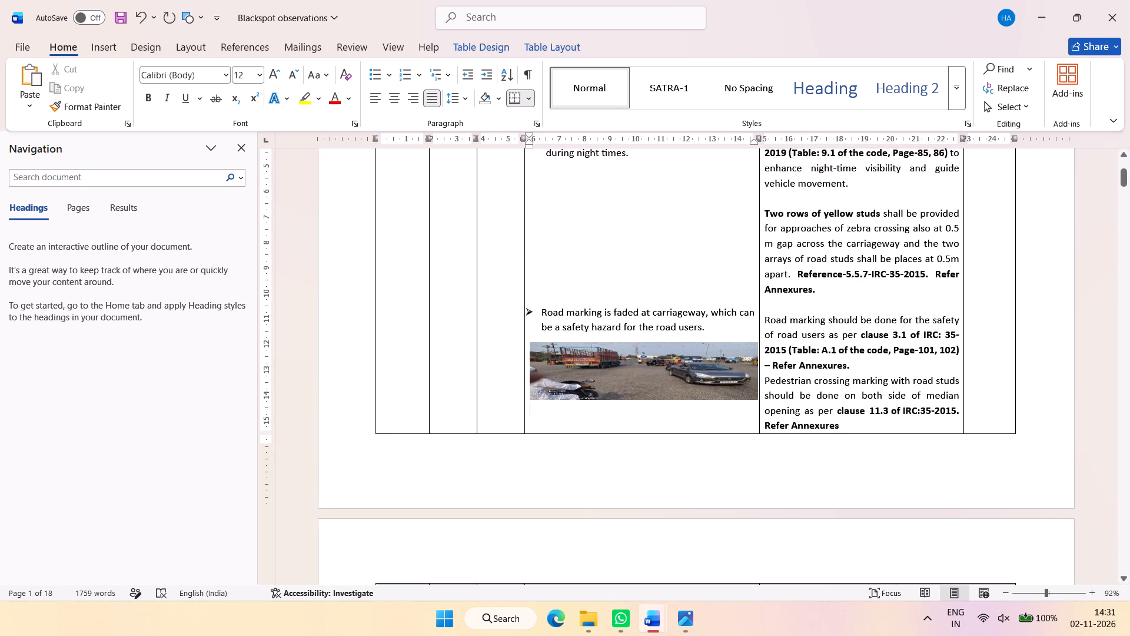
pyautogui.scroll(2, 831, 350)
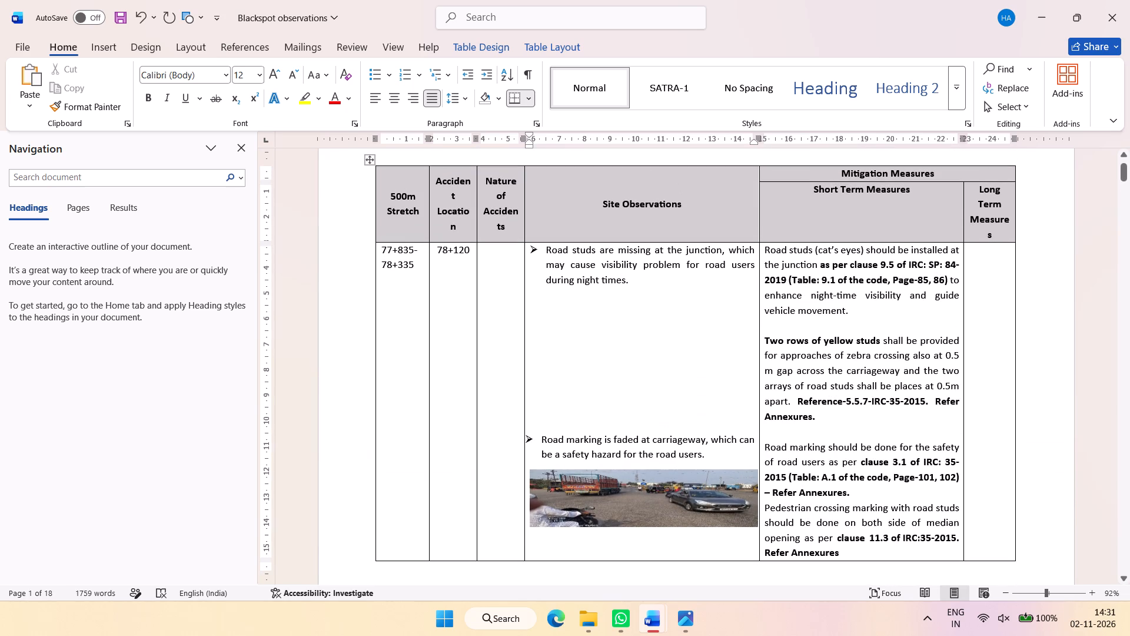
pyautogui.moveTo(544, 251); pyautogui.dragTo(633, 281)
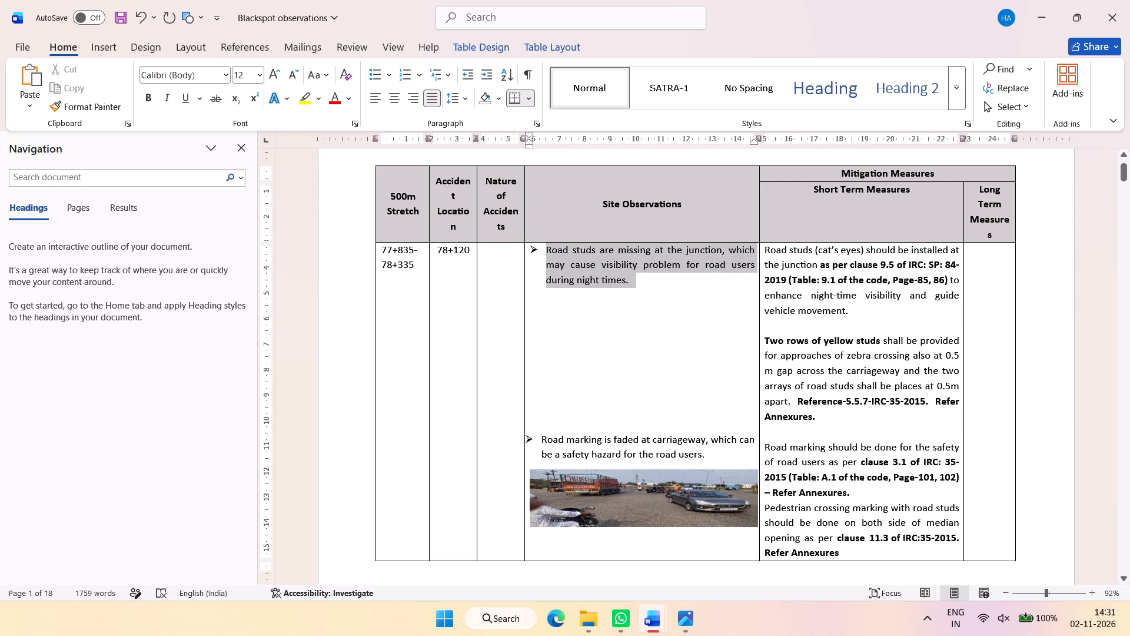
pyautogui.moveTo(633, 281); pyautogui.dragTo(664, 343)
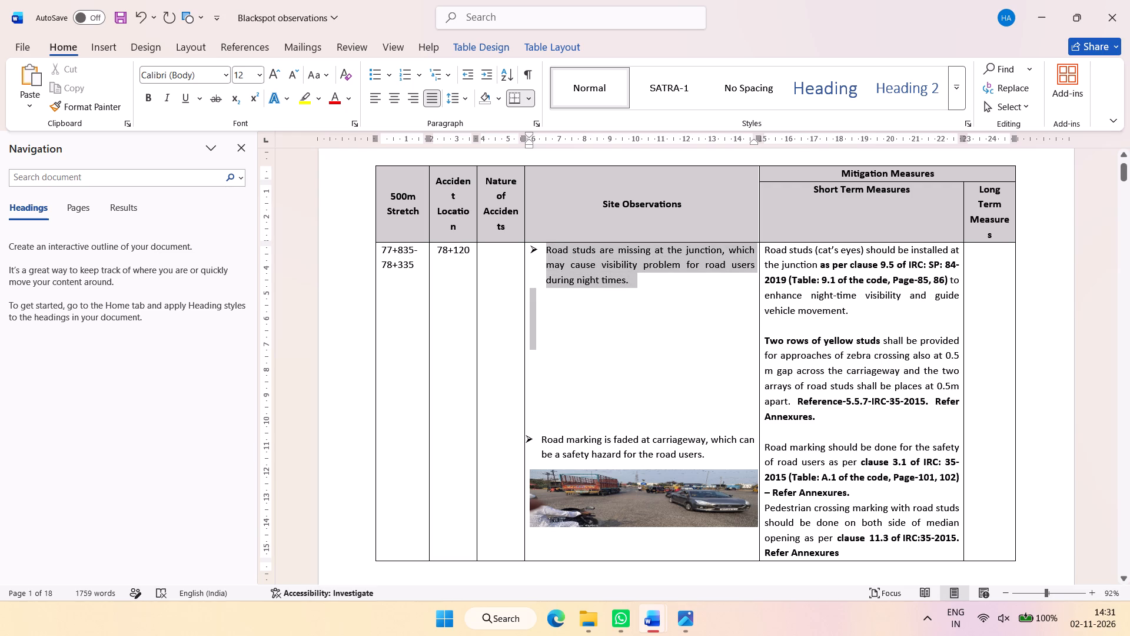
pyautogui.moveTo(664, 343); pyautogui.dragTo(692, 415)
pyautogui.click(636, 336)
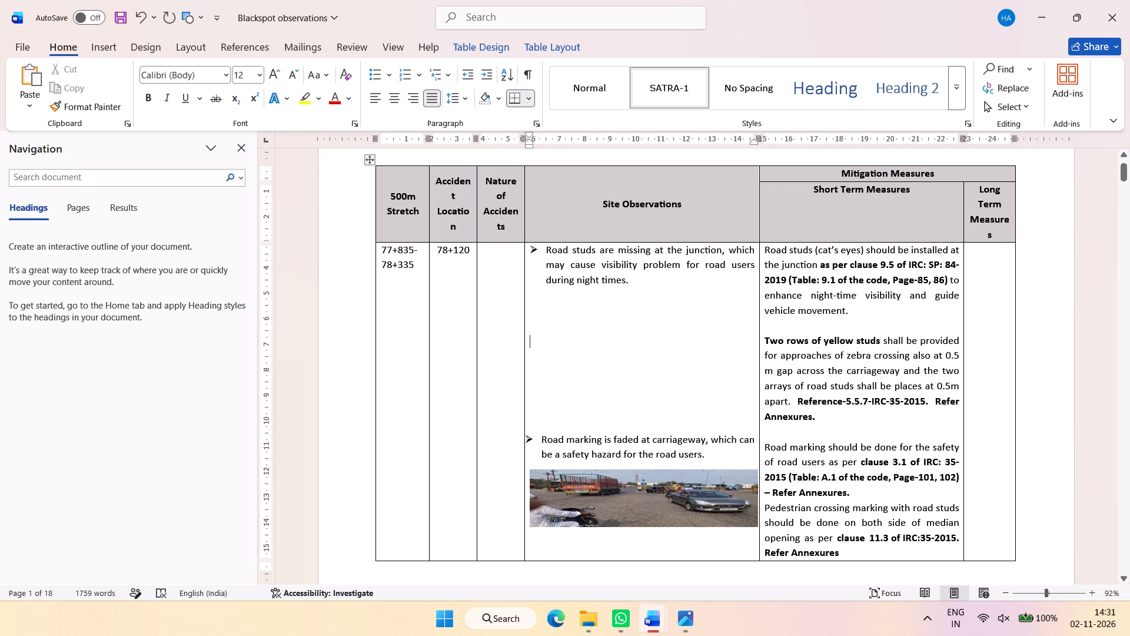
# Remove the words "with road studs" from the original's Pedestrian crossing marking short-term measure.
pyautogui.moveTo(894, 511); pyautogui.dragTo(950, 511)
pyautogui.press('BackSpace')
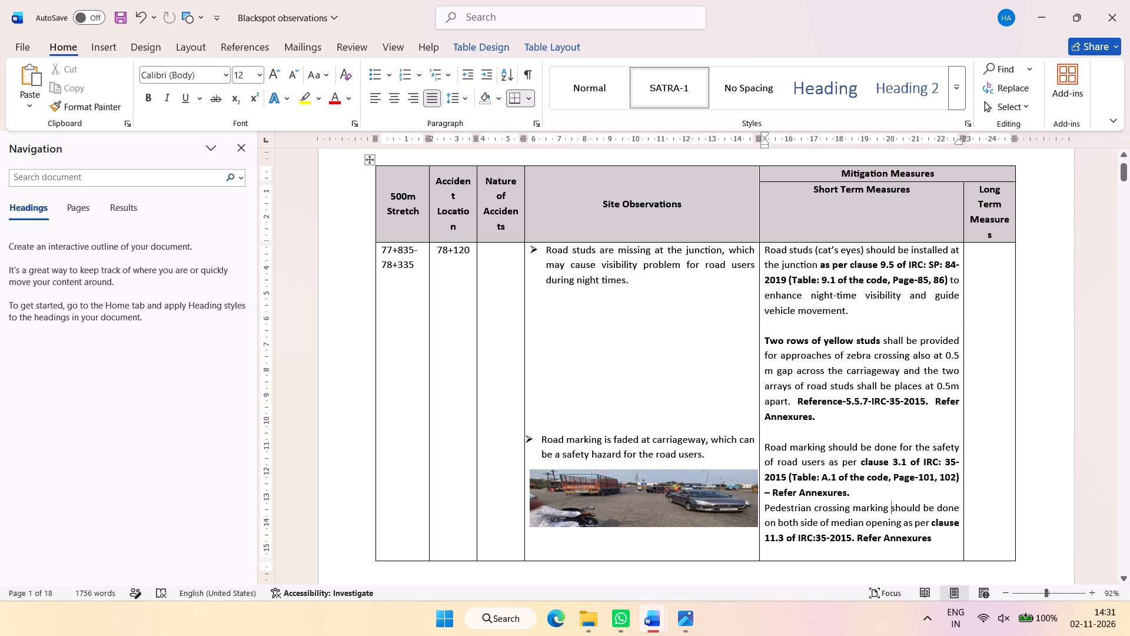
# Move the missing road studs site observation from the original into Blackspot observations - New, beneath the TBM photo.
pyautogui.moveTo(636, 281); pyautogui.dragTo(559, 256)
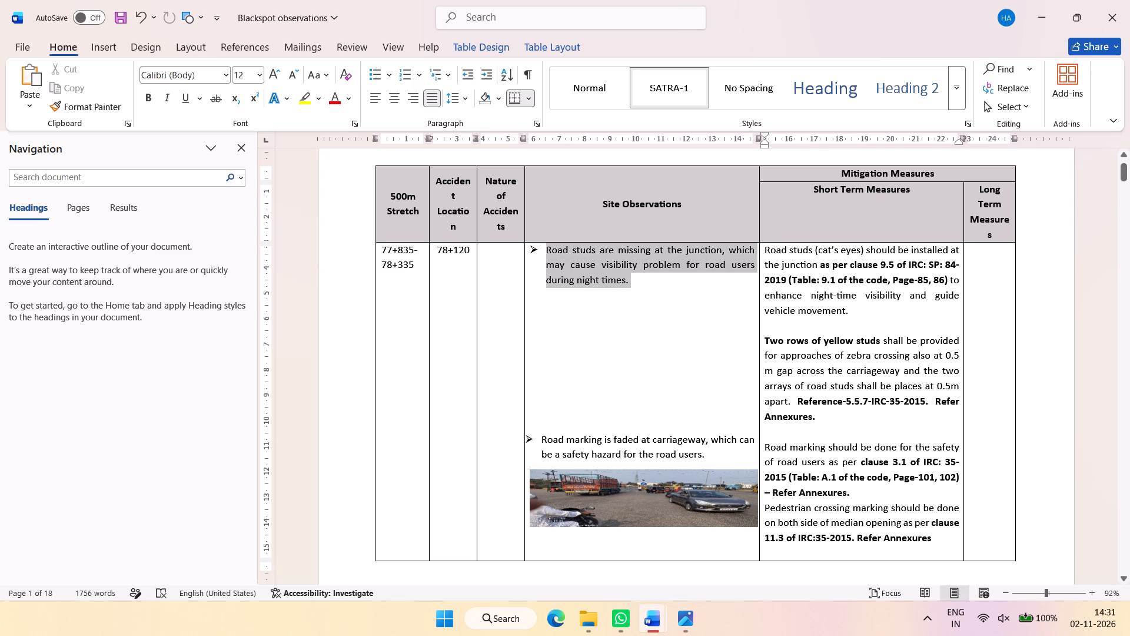
pyautogui.moveTo(559, 256); pyautogui.dragTo(551, 251)
pyautogui.hotkey('ctrl', 'x')
pyautogui.hotkey('alt', 'Tab')
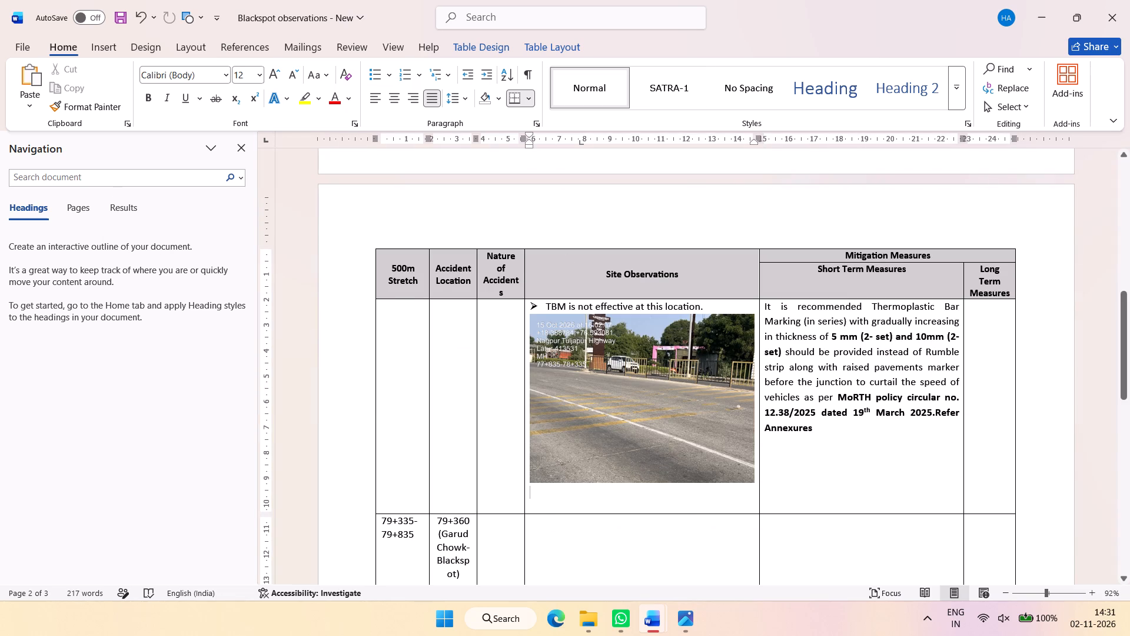
pyautogui.hotkey('ctrl', 'v')
# Move the original's Road studs (cat's eyes) short-term measure into the new table, several blank lines below the Thermoplastic Bar Marking measure.
pyautogui.hotkey('alt', 'Tab')
pyautogui.moveTo(863, 312); pyautogui.dragTo(764, 254)
pyautogui.hotkey('ctrl', 'c')
pyautogui.hotkey('ctrl', 'x')
pyautogui.hotkey('alt', 'Tab')
pyautogui.click(845, 467)
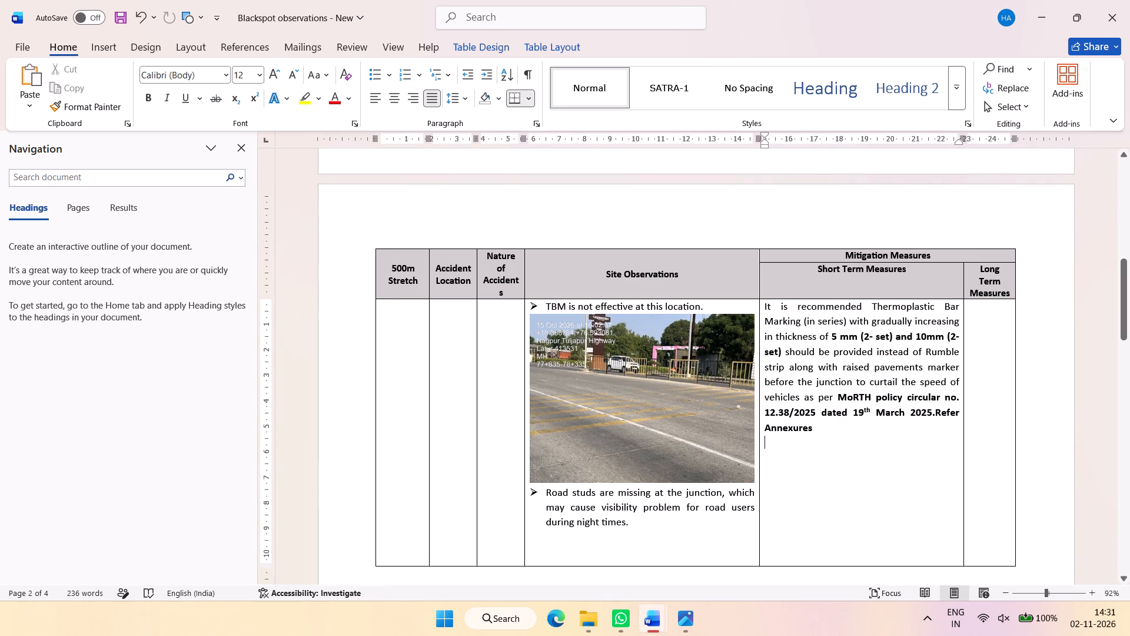
pyautogui.press('Return')
pyautogui.press('Return')
pyautogui.press('Return')
pyautogui.press('Return')
pyautogui.hotkey('ctrl', 'v')
pyautogui.keyDown('ctrl'); pyautogui.click(868, 452); pyautogui.keyUp('ctrl')
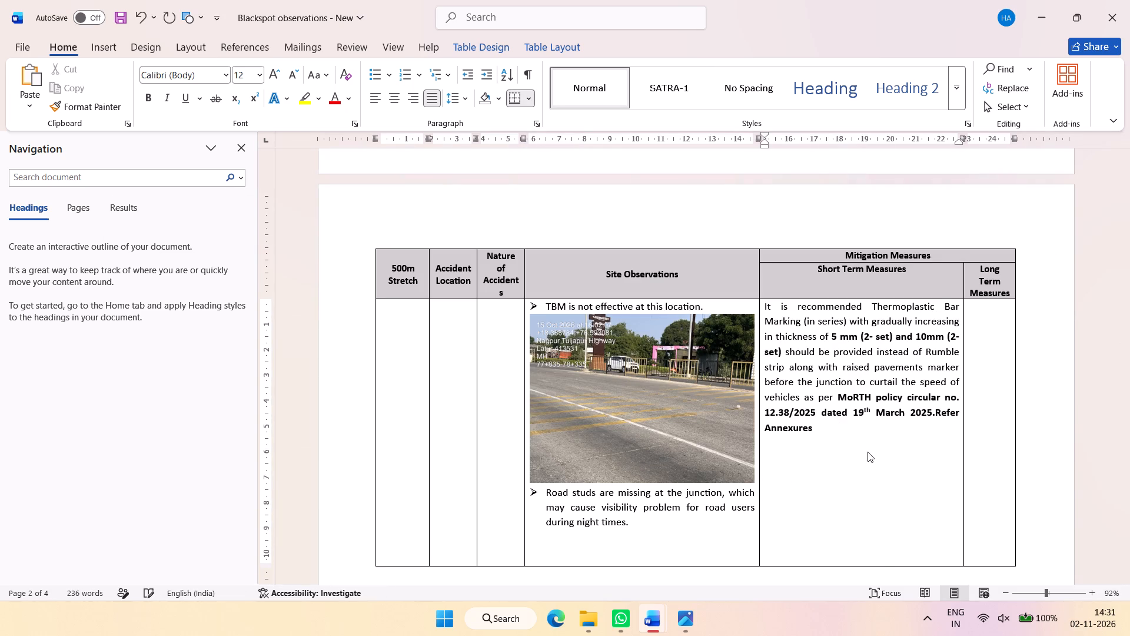
# Start an unbulleted line beneath the road studs observation and remove the extra space after that observation's paragraph.
pyautogui.scroll(-1, 789, 447)
pyautogui.click(664, 459)
pyautogui.press('Return')
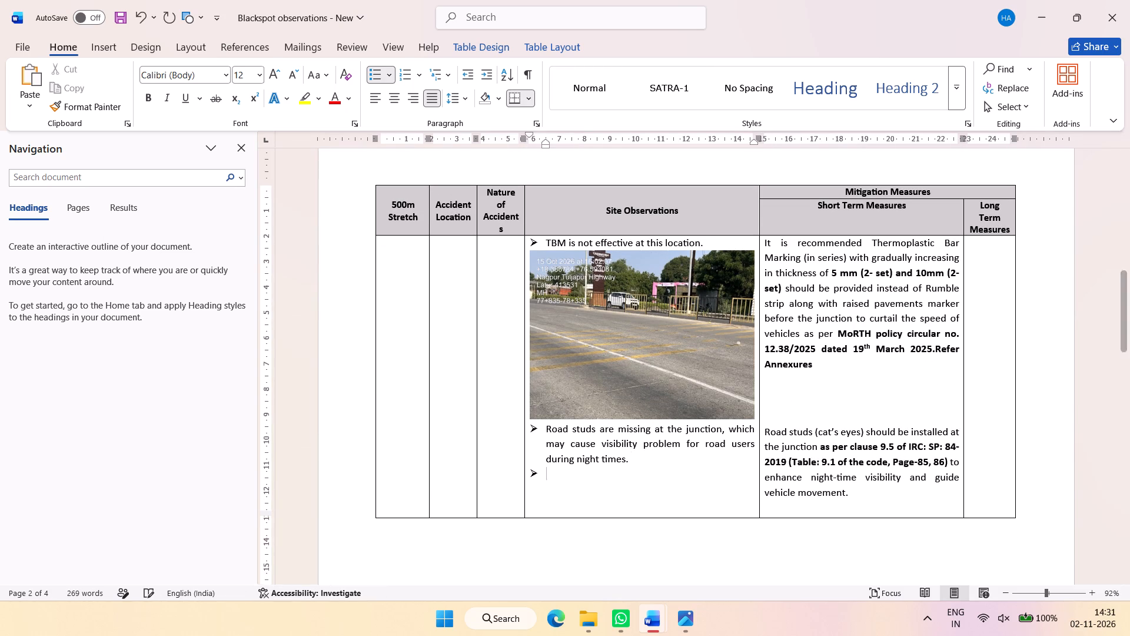
pyautogui.press('BackSpace')
pyautogui.press('BackSpace')
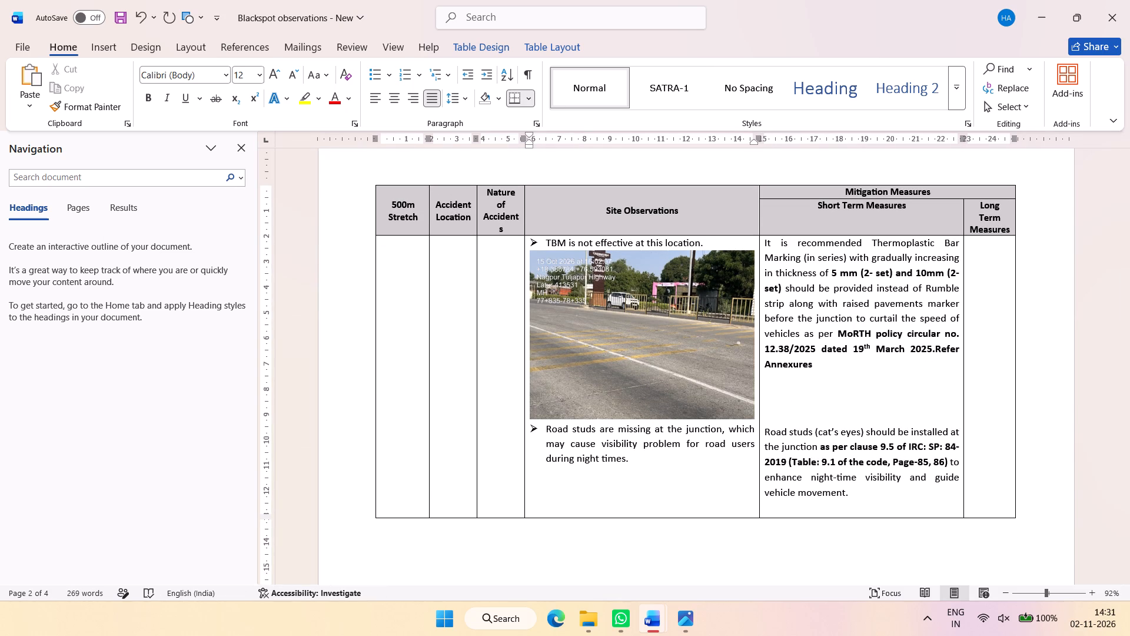
pyautogui.click(626, 462)
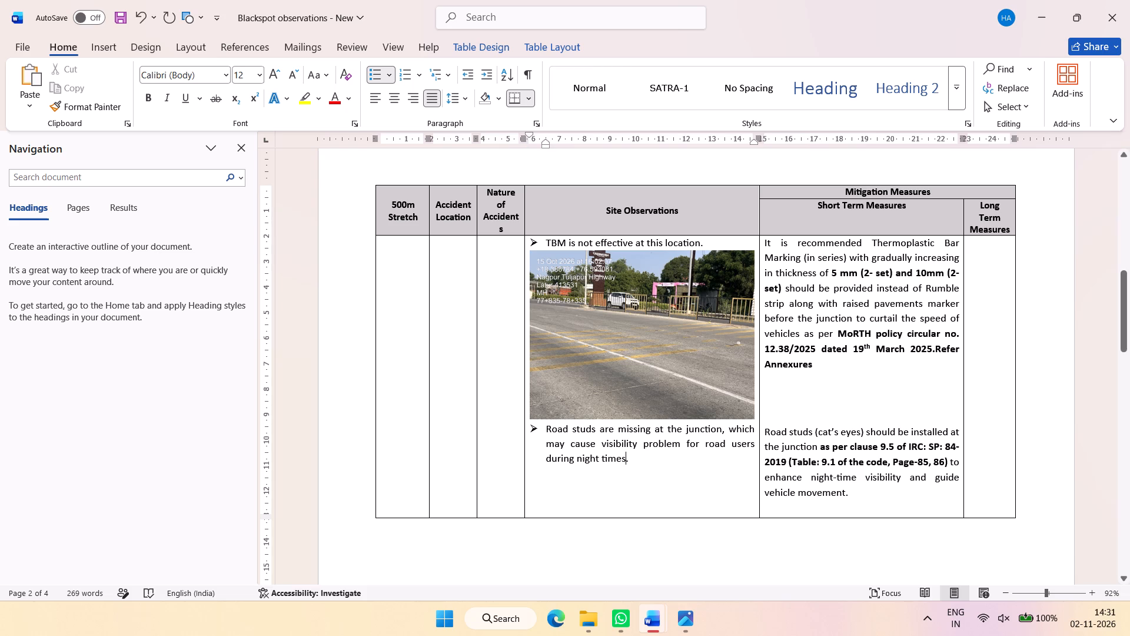
pyautogui.click(454, 100)
pyautogui.click(500, 279)
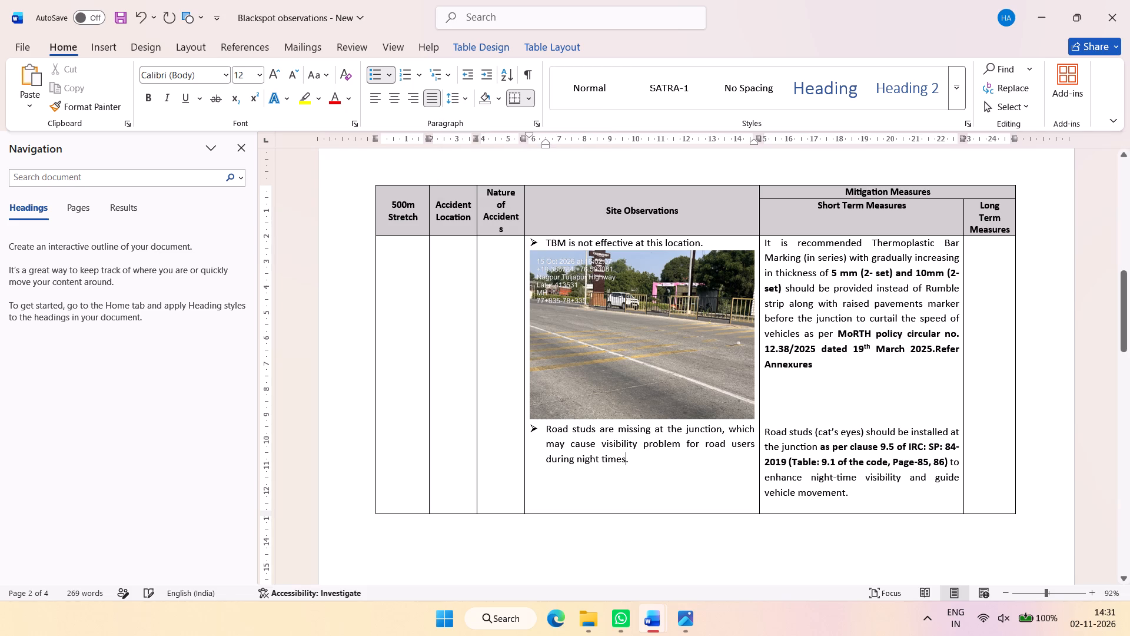
pyautogui.click(610, 486)
pyautogui.click(617, 473)
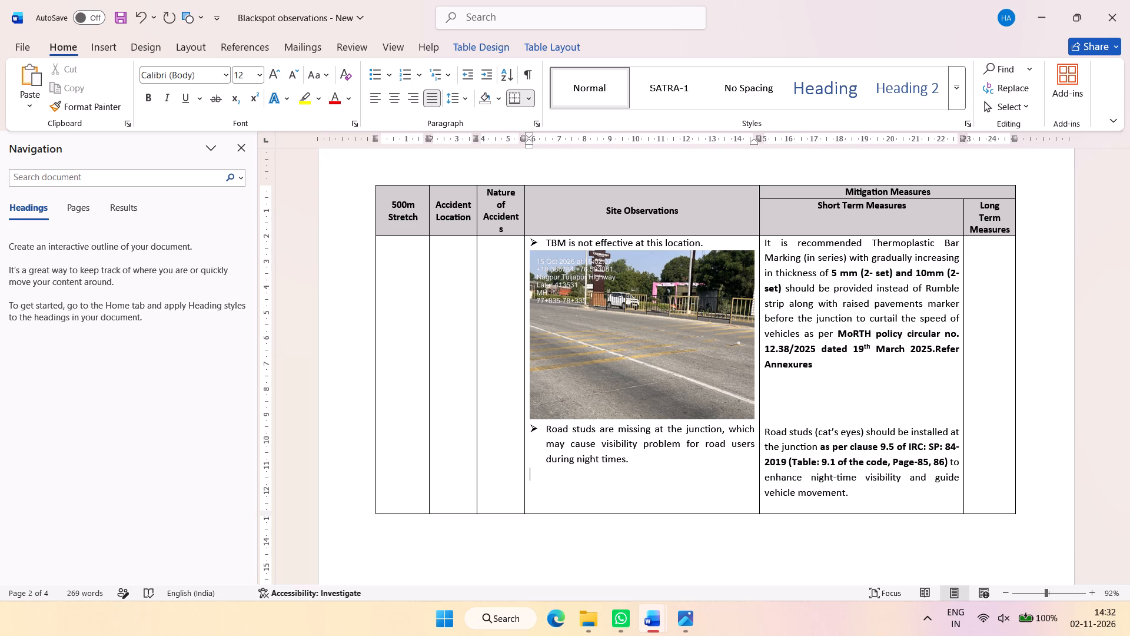
# Switch to Photos and examine the 77+835-78+335 site photos for one showing the junction without road studs.
pyautogui.hotkey('alt', 'Tab')
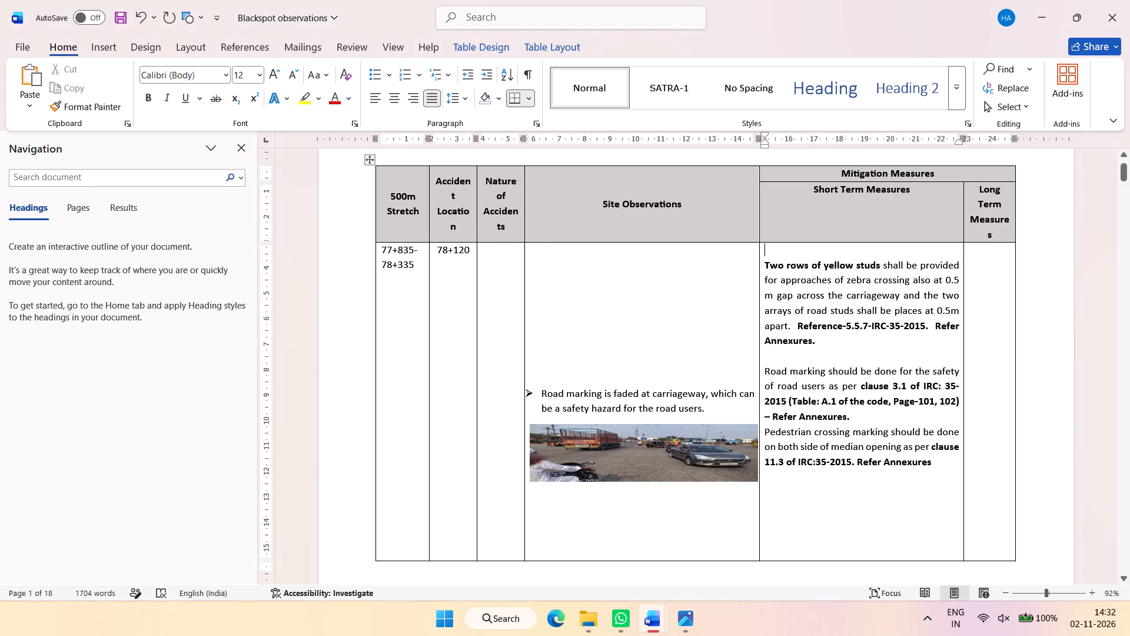
pyautogui.hotkey('alt', 'Tab')
pyautogui.hotkey('alt', 'Tab')
pyautogui.hotkey('alt', 'Tab')
pyautogui.tripleClick(0, 371)
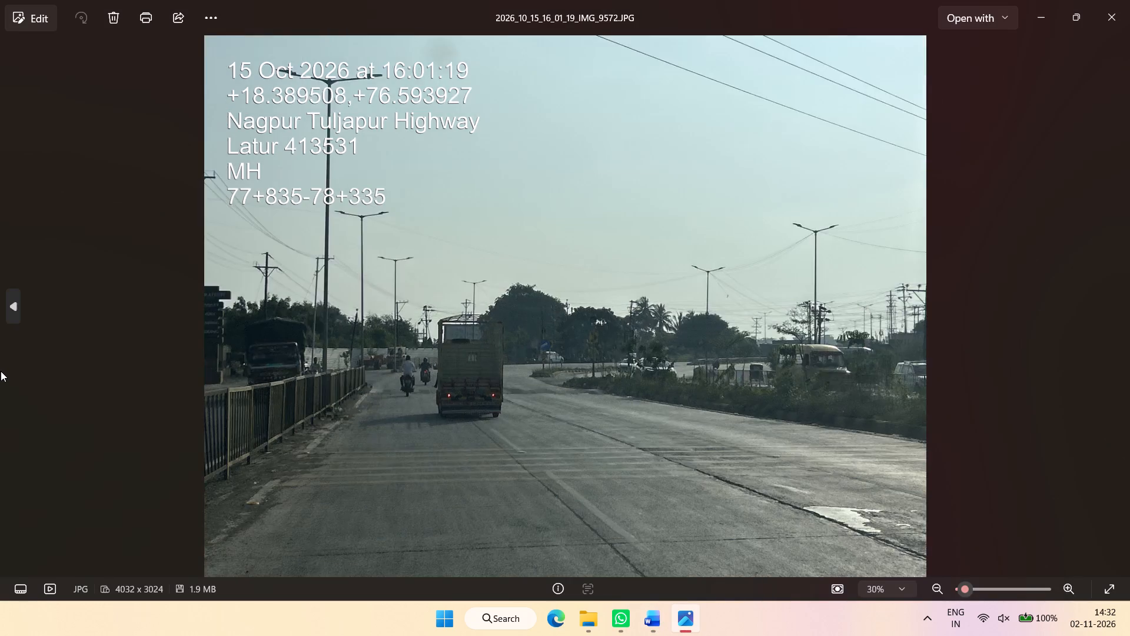
pyautogui.click(1129, 421)
pyautogui.moveTo(0, 336); pyautogui.dragTo(0, 363)
pyautogui.scroll(6, 637, 337)
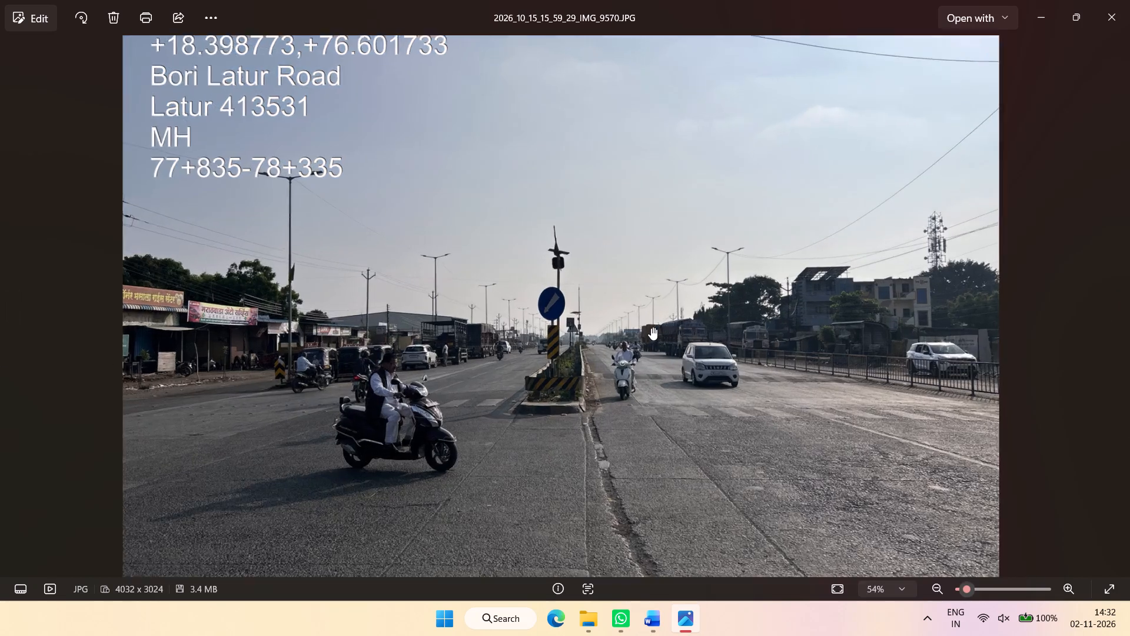
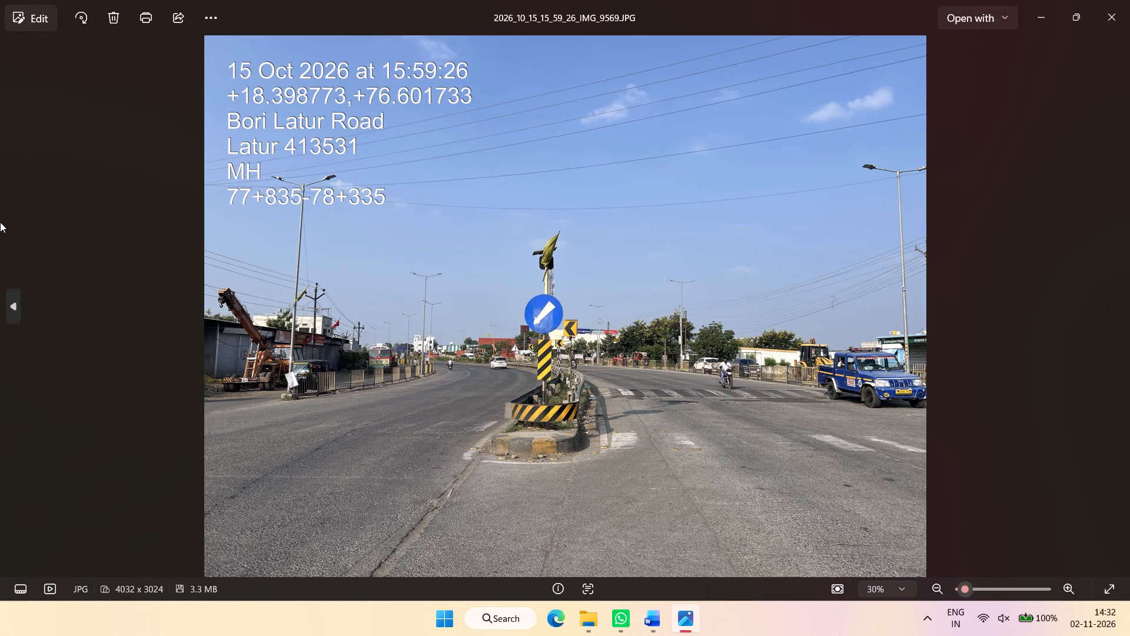
# Copy the next 77+835-78+335 site photo, stamped 15:59:29, and paste it beneath the road studs observation in Blackspot observations - New.
pyautogui.click(1129, 348)
pyautogui.hotkey('ctrl', 'c')
pyautogui.hotkey('alt', 'Tab')
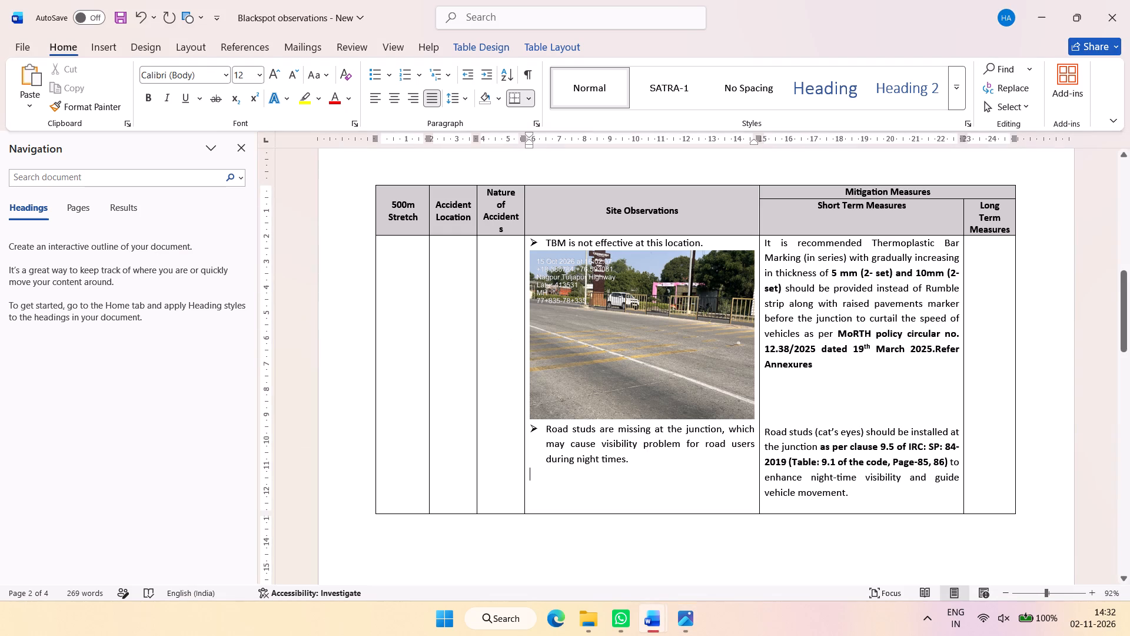
pyautogui.hotkey('ctrl', 'v')
pyautogui.scroll(-2, 658, 422)
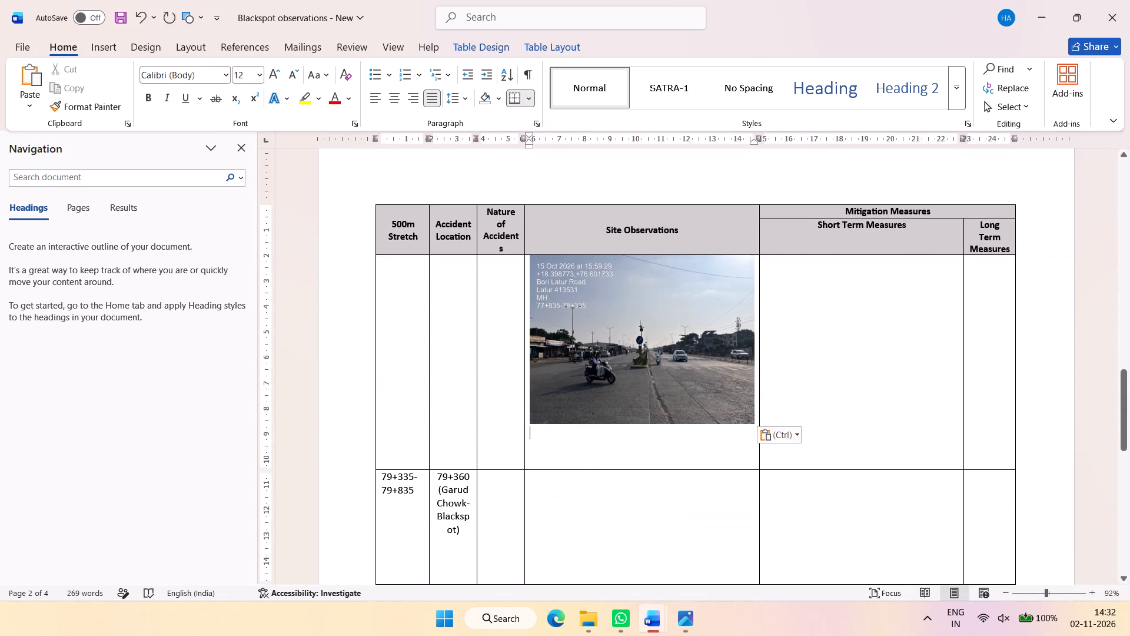
# Move the faded road marking site observation from the original Blackspot observations into the new table, beneath the junction photo.
pyautogui.hotkey('alt', 'Tab')
pyautogui.hotkey('alt', 'Tab')
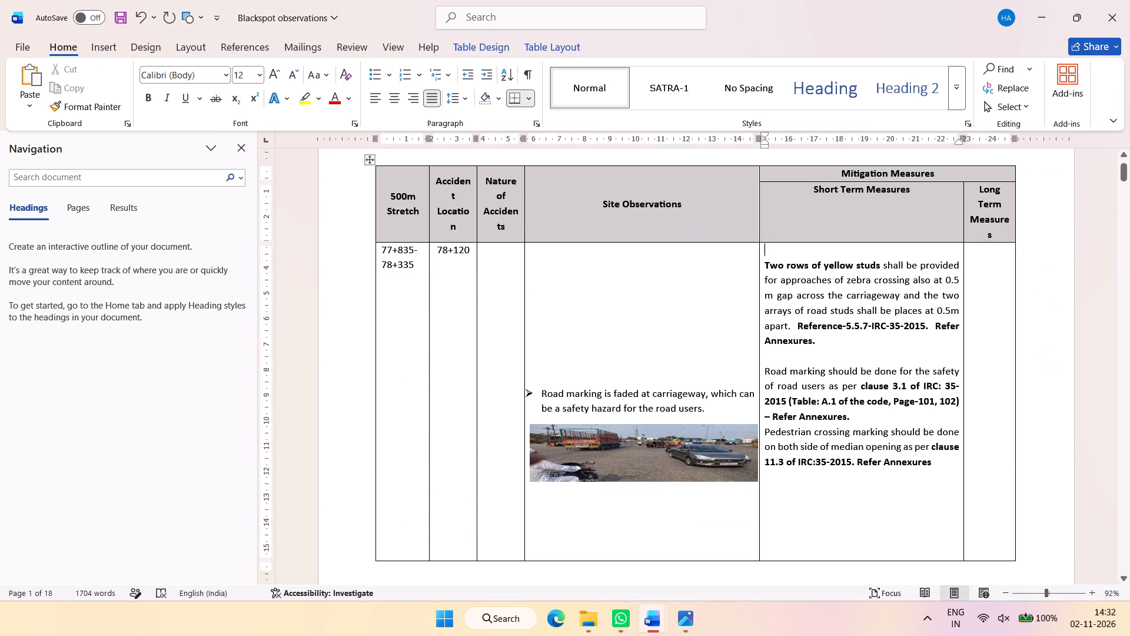
pyautogui.moveTo(711, 415); pyautogui.dragTo(560, 398)
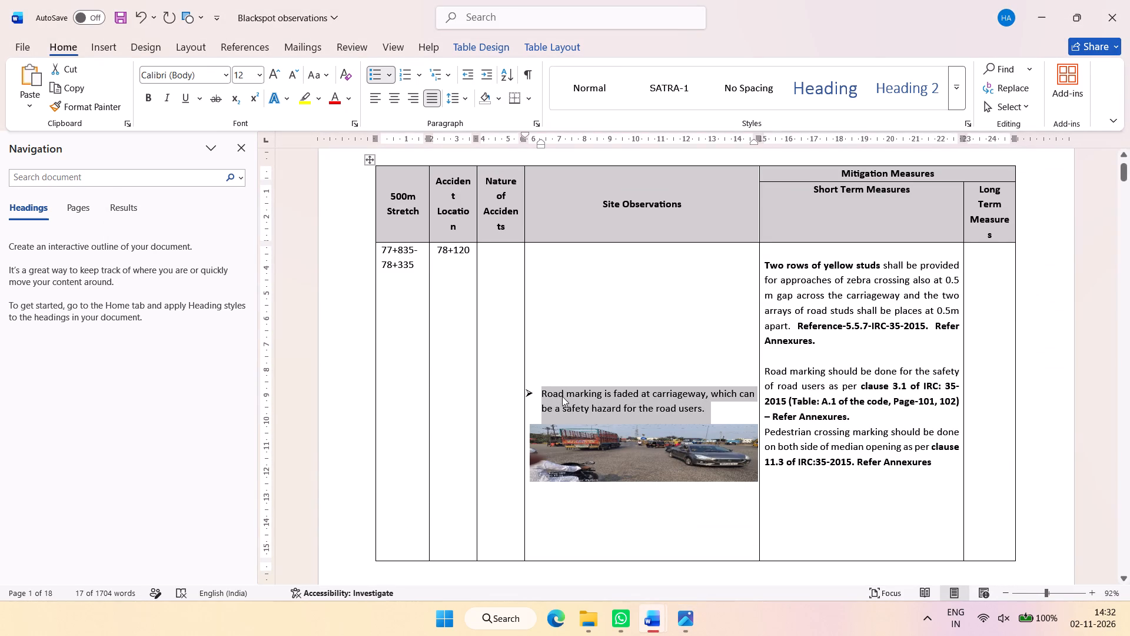
pyautogui.hotkey('ctrl', 'x')
pyautogui.hotkey('alt', 'Tab')
pyautogui.hotkey('ctrl', 'v')
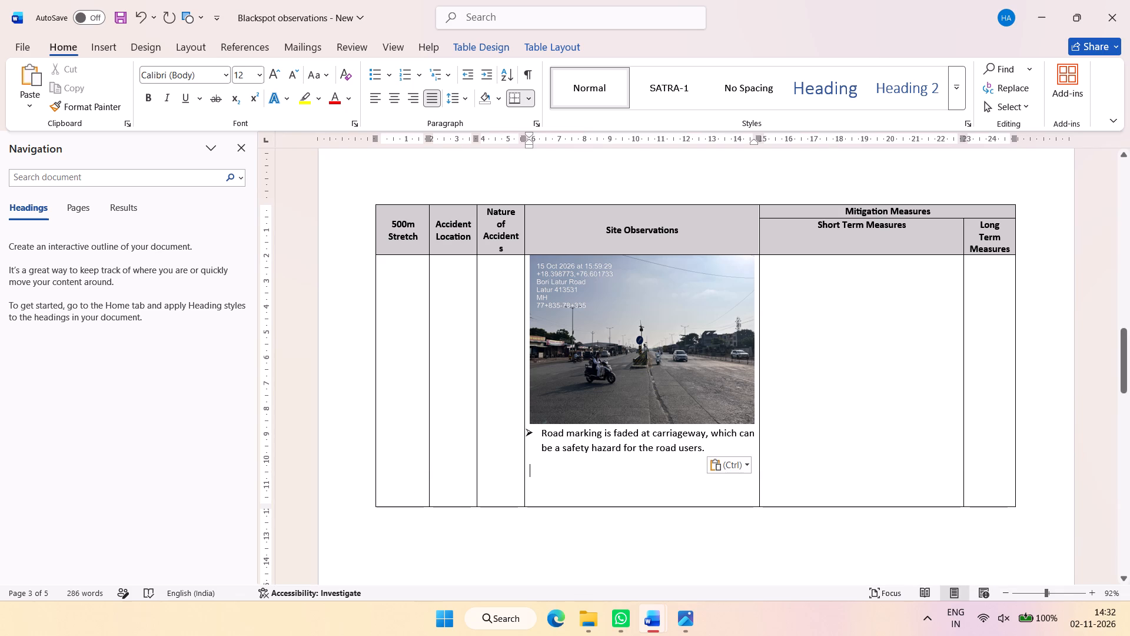
# Move the original's Road marking short-term measure (clause 3.1 of IRC: 35-2015) into the new table, seven lines below the Road studs measure.
pyautogui.hotkey('alt', 'Tab')
pyautogui.scroll(1, 868, 432)
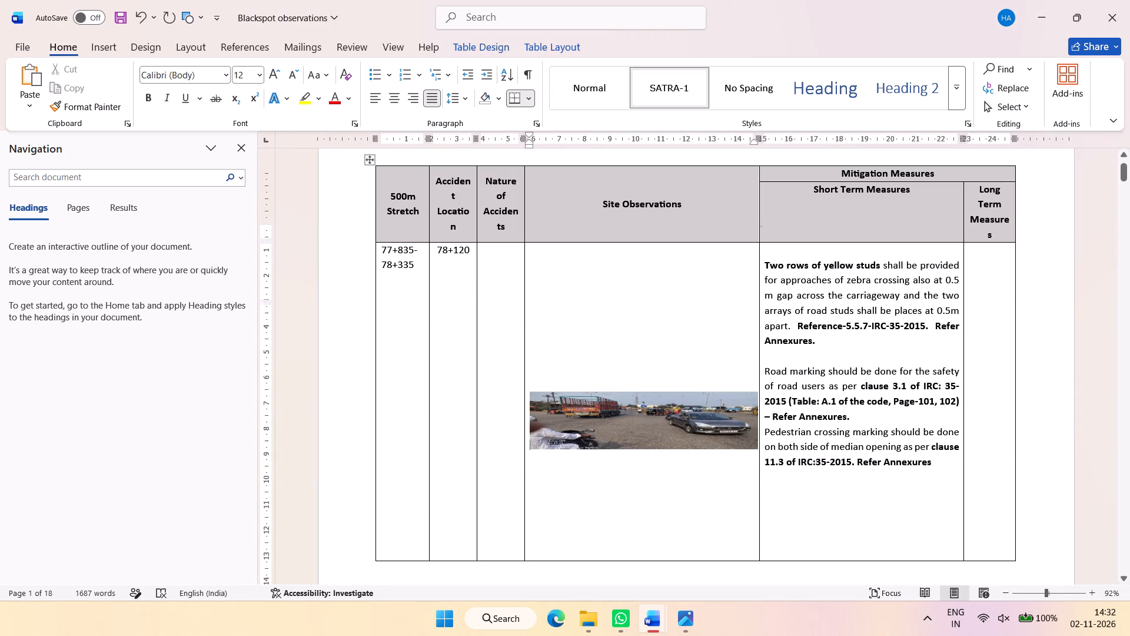
pyautogui.scroll(3, 868, 432)
pyautogui.hotkey('alt', 'Tab')
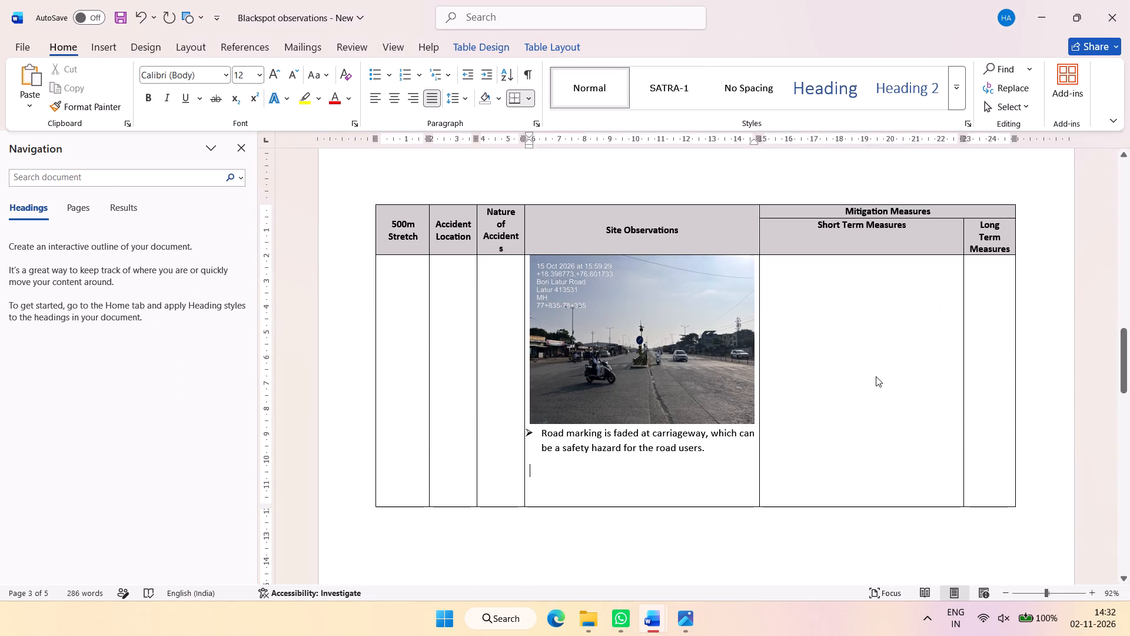
pyautogui.hotkey('alt', 'Tab')
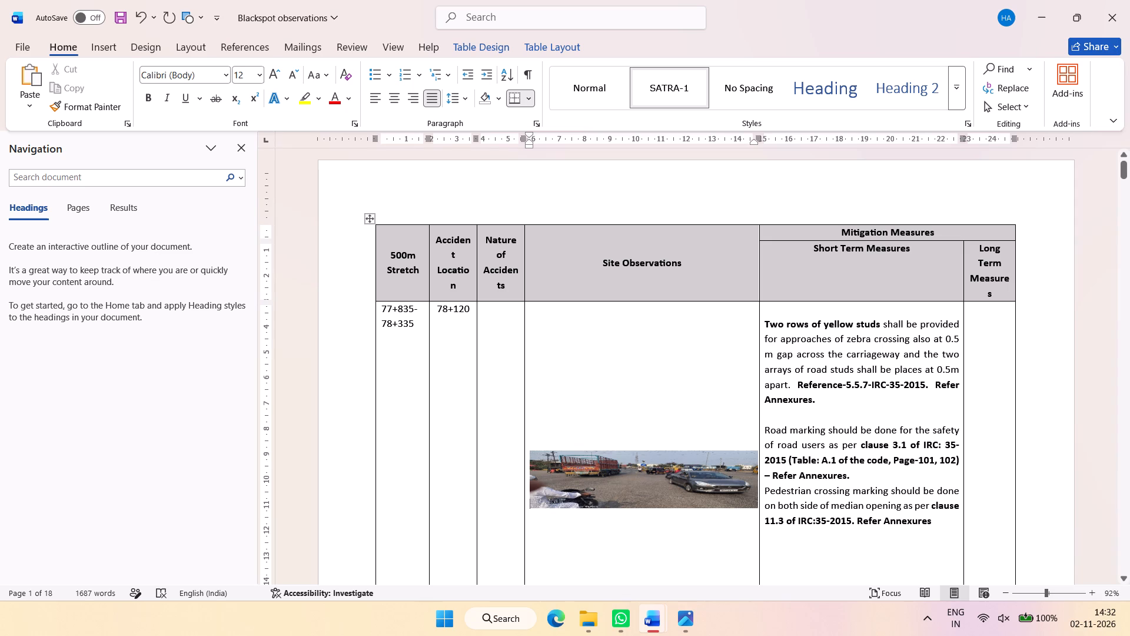
pyautogui.moveTo(867, 473); pyautogui.dragTo(777, 437)
pyautogui.hotkey('ctrl', 'x')
pyautogui.hotkey('alt', 'Tab')
pyautogui.click(797, 430)
pyautogui.click(827, 325)
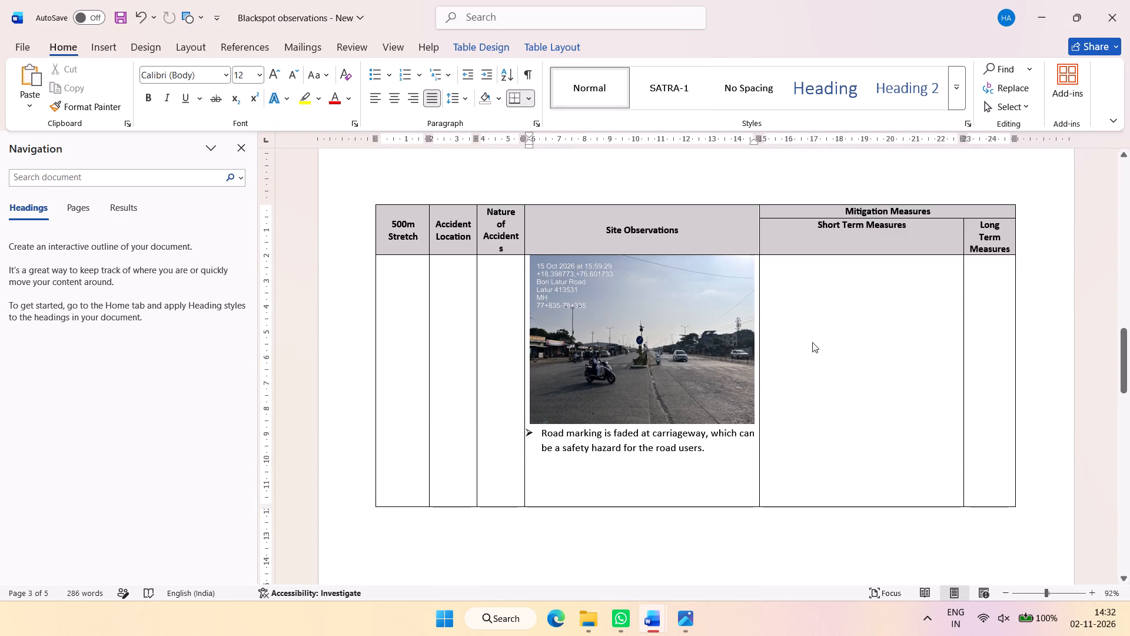
pyautogui.scroll(5, 827, 375)
pyautogui.click(847, 307)
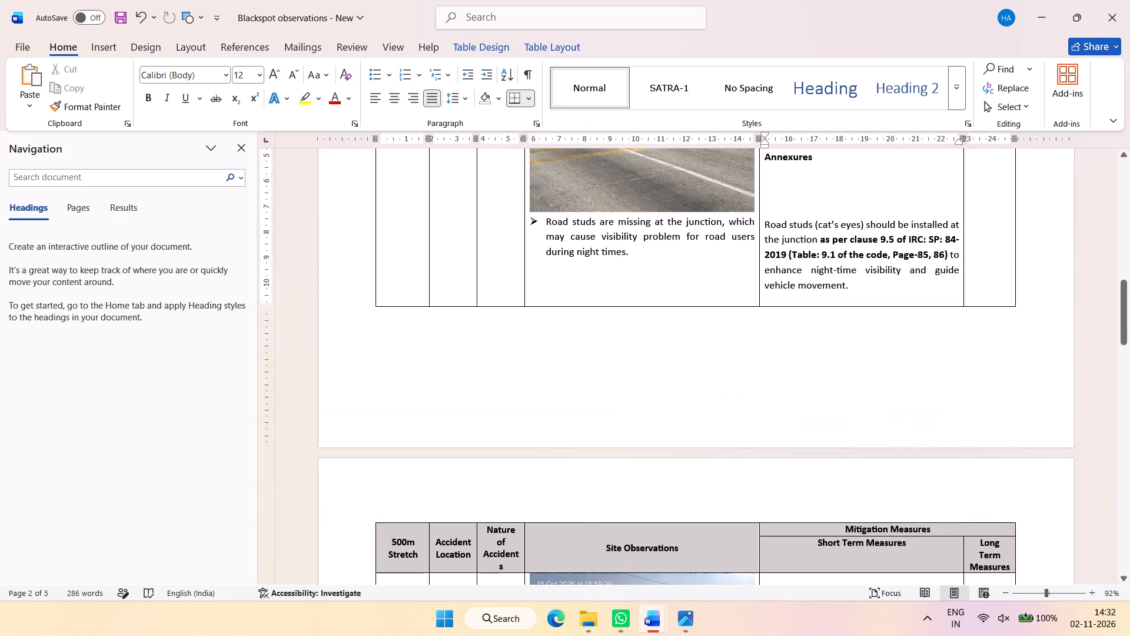
pyautogui.press('Return')
pyautogui.press('Return')
pyautogui.press('Return')
pyautogui.press('Return')
pyautogui.press('Return')
pyautogui.press('Return')
pyautogui.press('Return')
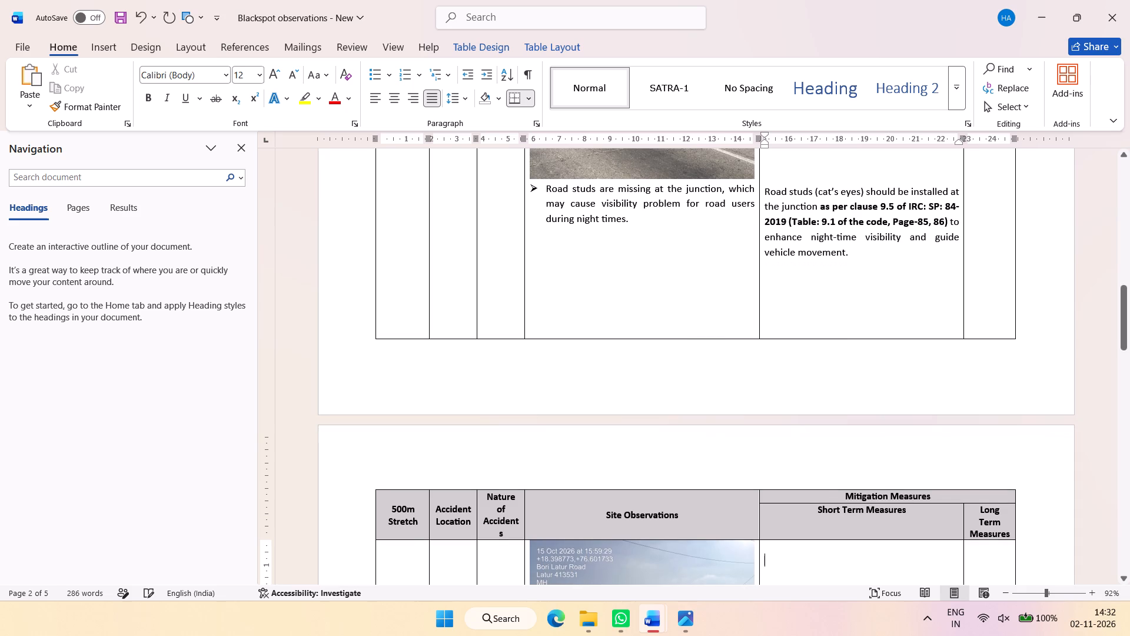
pyautogui.scroll(-2, 875, 313)
pyautogui.hotkey('ctrl', 'v')
pyautogui.scroll(-1, 873, 316)
# Crop a narrow strip of road off the bottom of the TBM photo in the new table.
pyautogui.scroll(5, 830, 333)
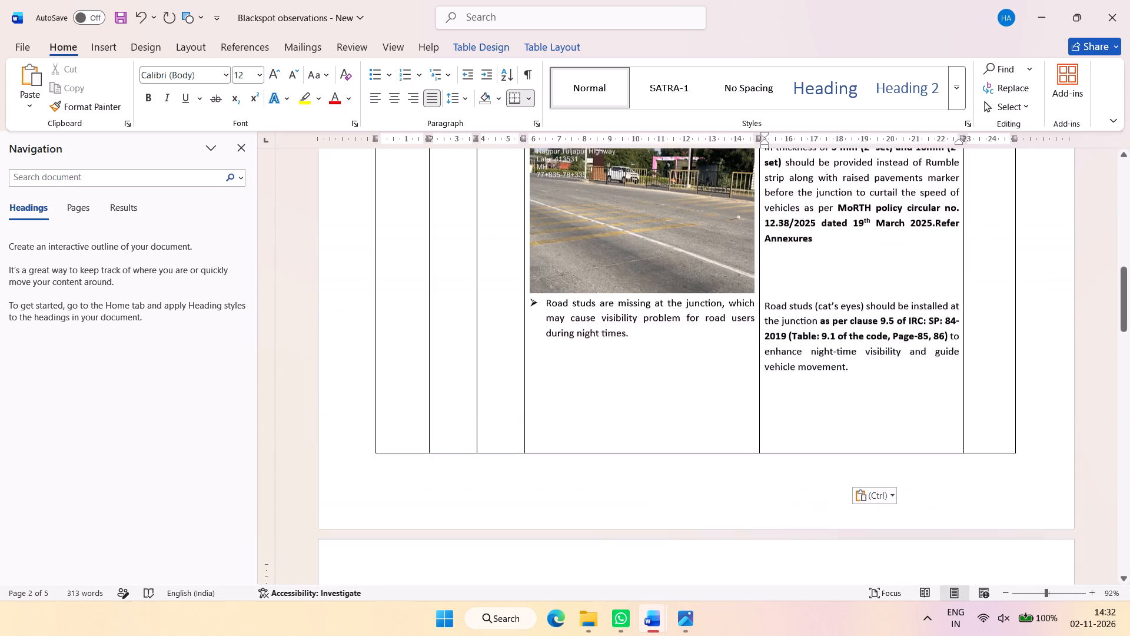
pyautogui.scroll(2, 822, 340)
pyautogui.tripleClick(644, 344)
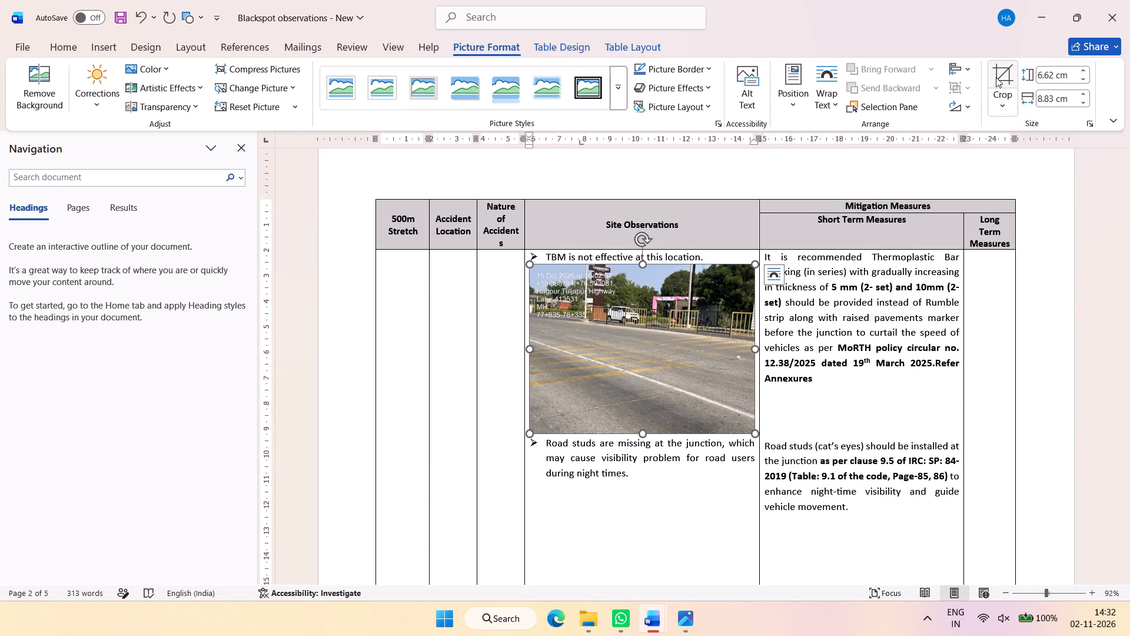
pyautogui.click(996, 75)
pyautogui.moveTo(640, 432); pyautogui.dragTo(644, 413)
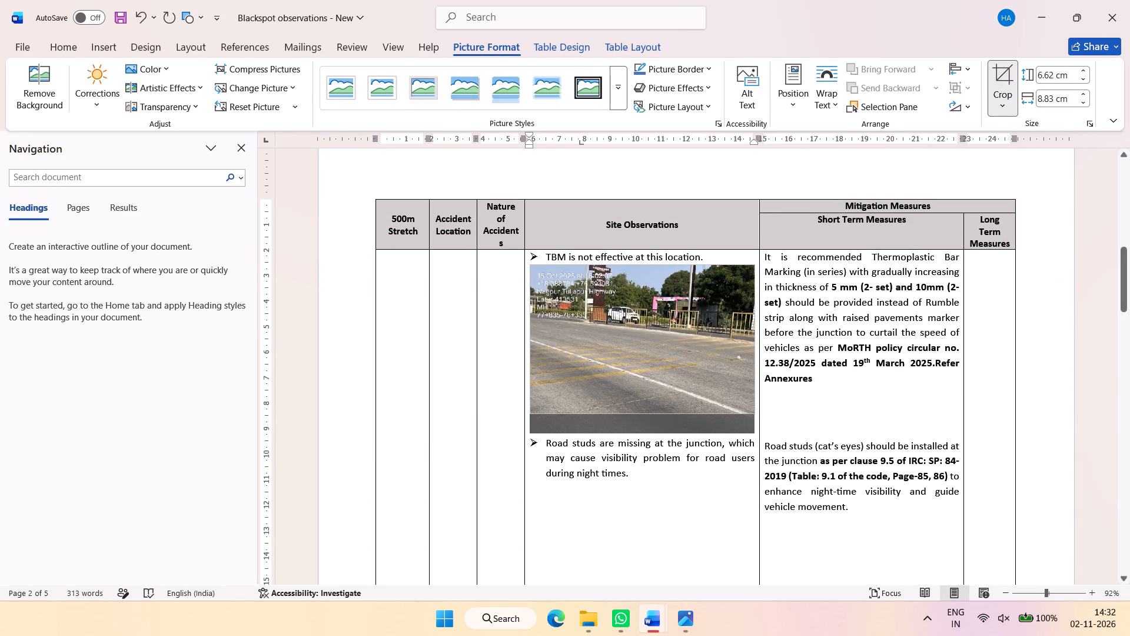
pyautogui.moveTo(644, 413); pyautogui.dragTo(644, 409)
pyautogui.moveTo(758, 417); pyautogui.dragTo(765, 415)
# Remove two blank lines above the Road studs short-term measure to align it with the road studs observation.
pyautogui.click(780, 414)
pyautogui.press('Delete')
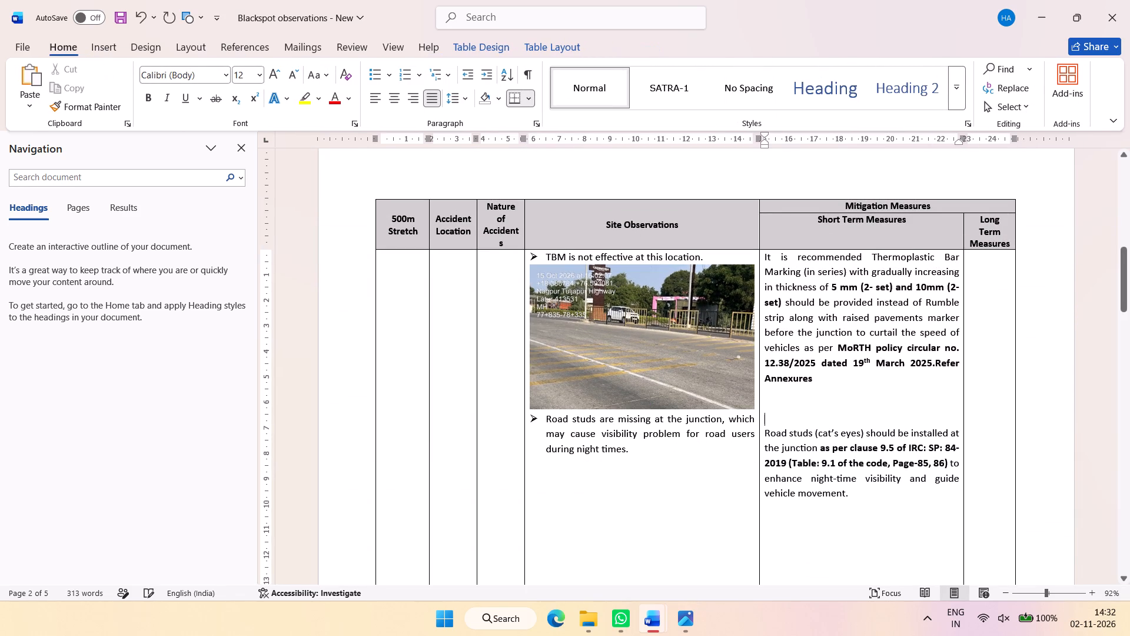
pyautogui.press('Delete')
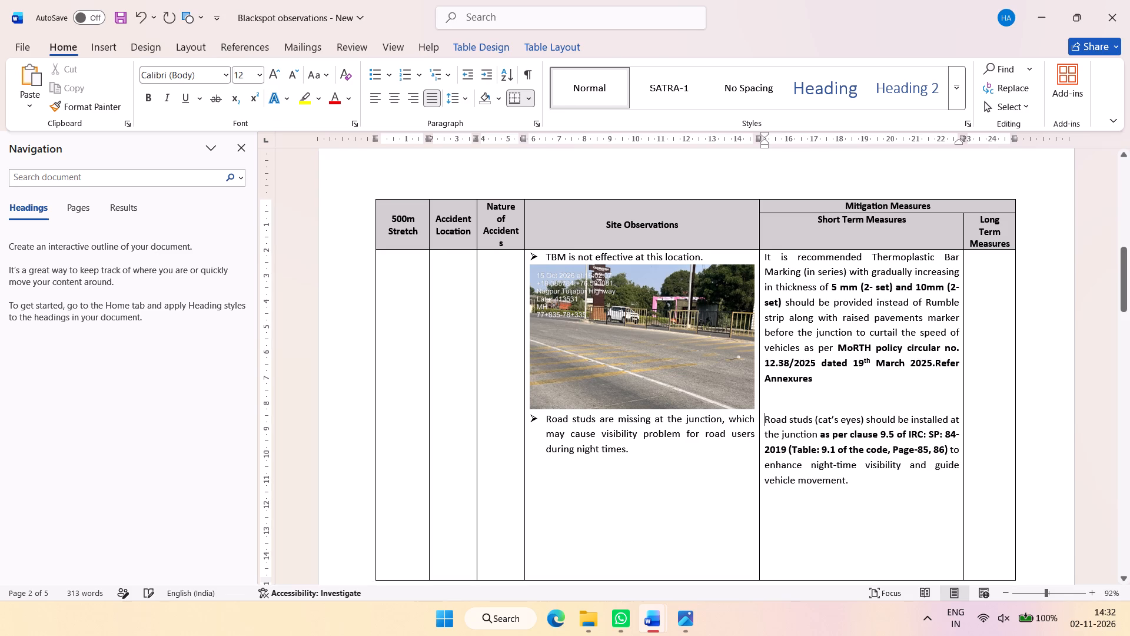
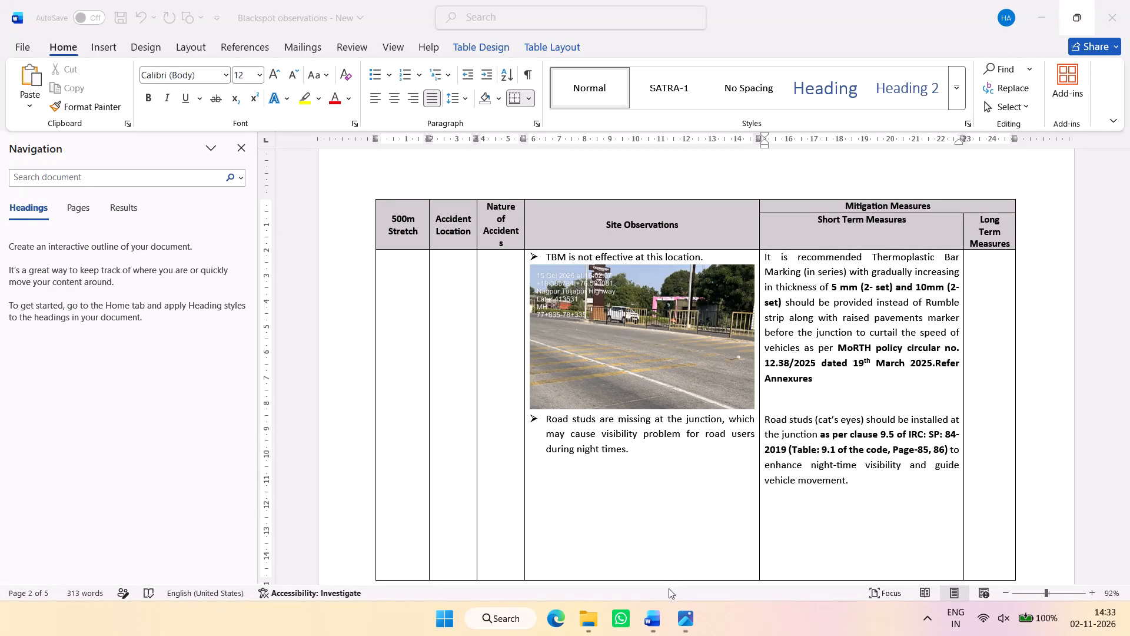
# In the original Blackspot observations, add a full stop after the pedestrian crossing marking measure (clause 11.3 of IRC:35-2015).
pyautogui.scroll(-6, 652, 452)
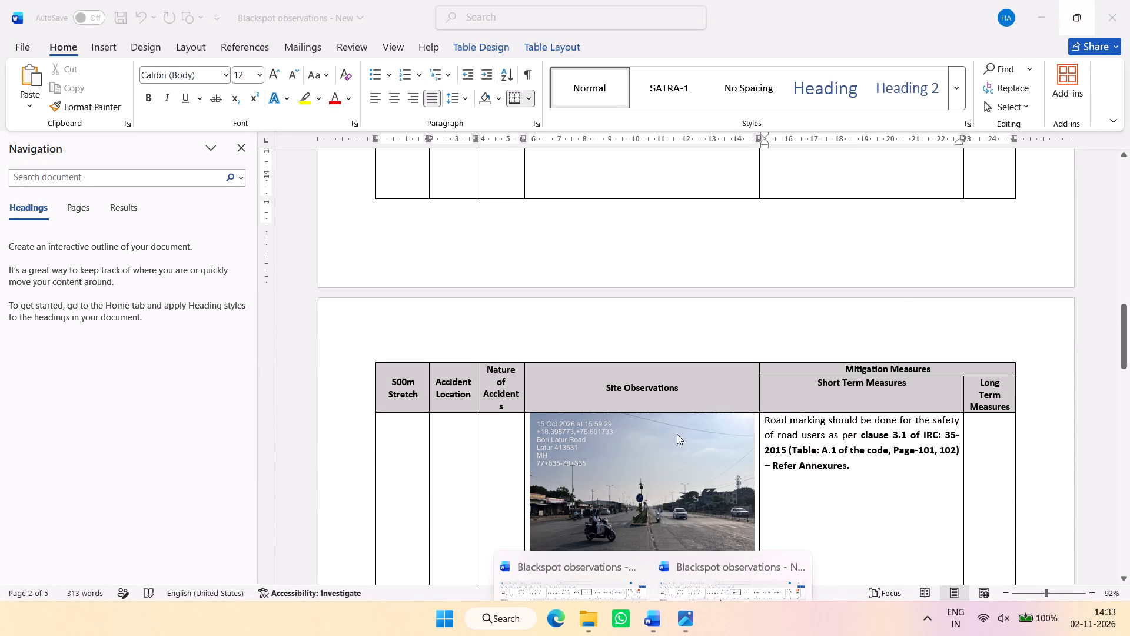
pyautogui.scroll(3, 677, 434)
pyautogui.scroll(-5, 677, 434)
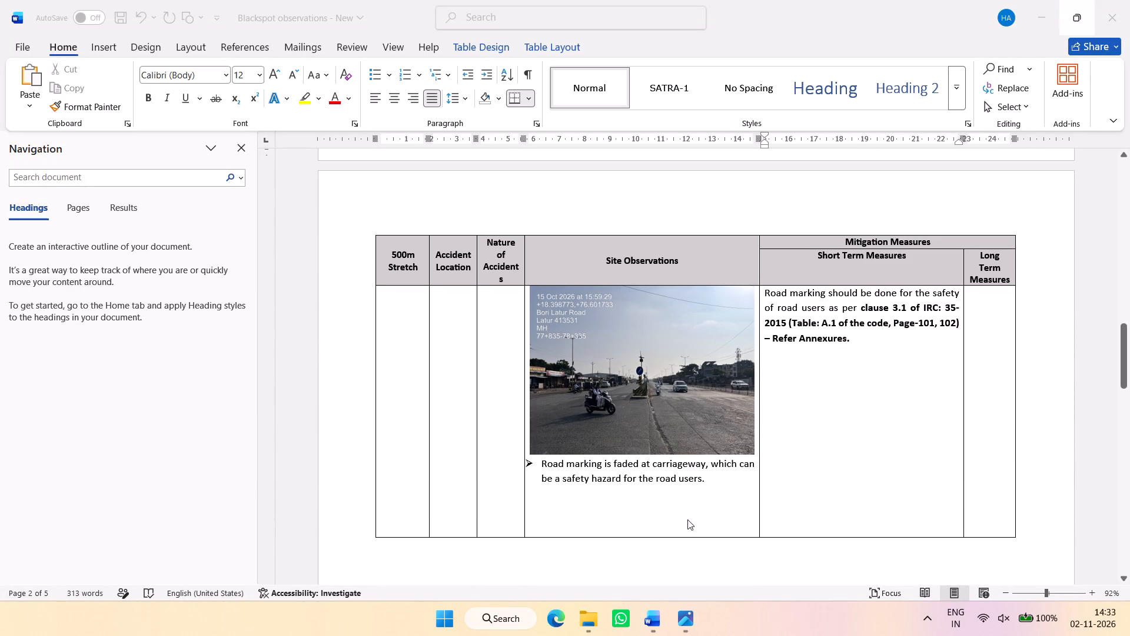
pyautogui.click(666, 614)
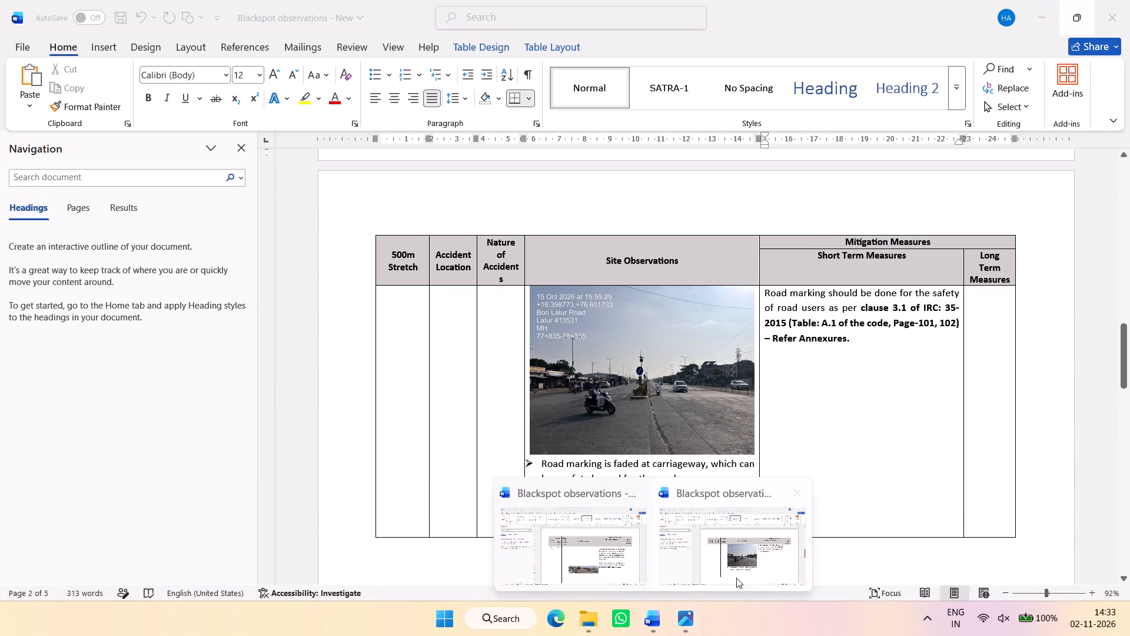
pyautogui.click(432, 635)
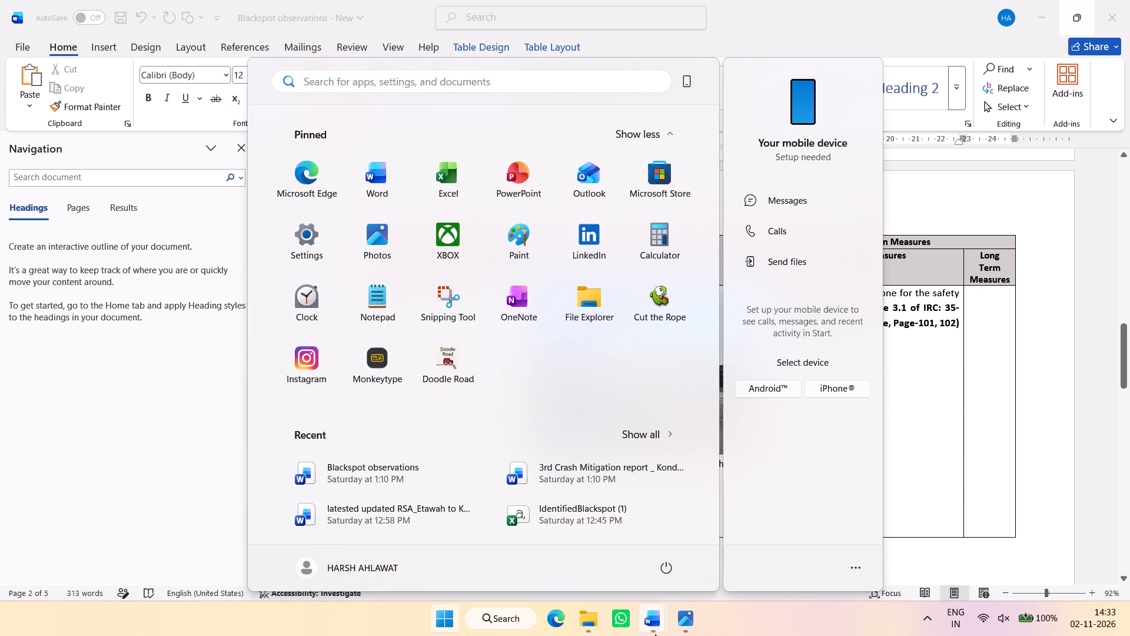
pyautogui.click(660, 630)
pyautogui.click(640, 598)
pyautogui.click(644, 567)
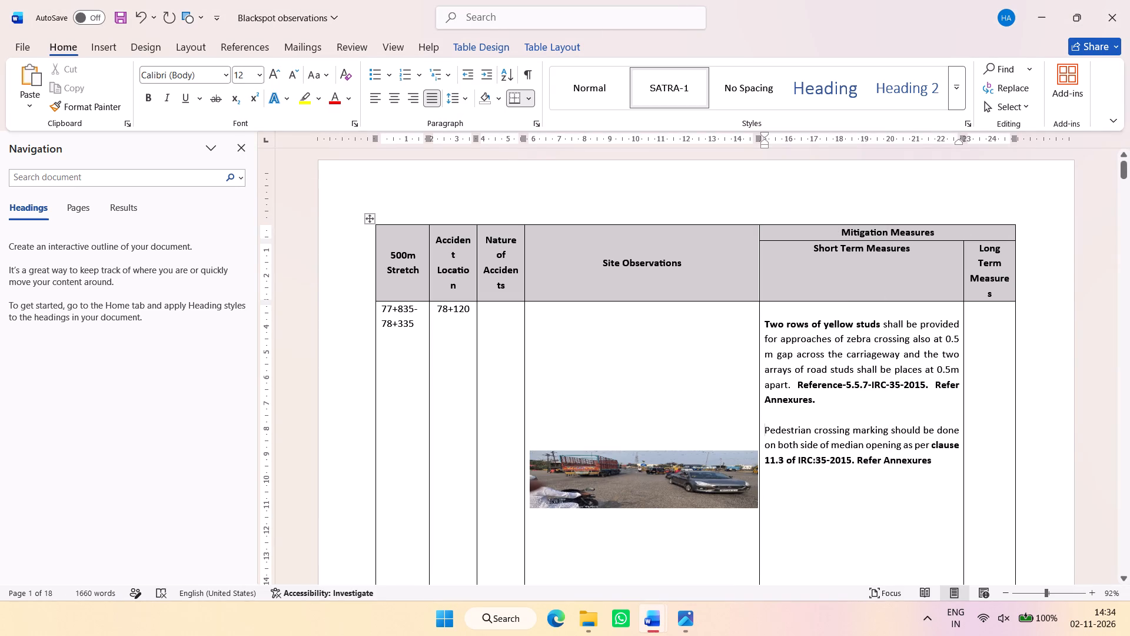
pyautogui.scroll(4, 661, 516)
pyautogui.scroll(-1, 729, 440)
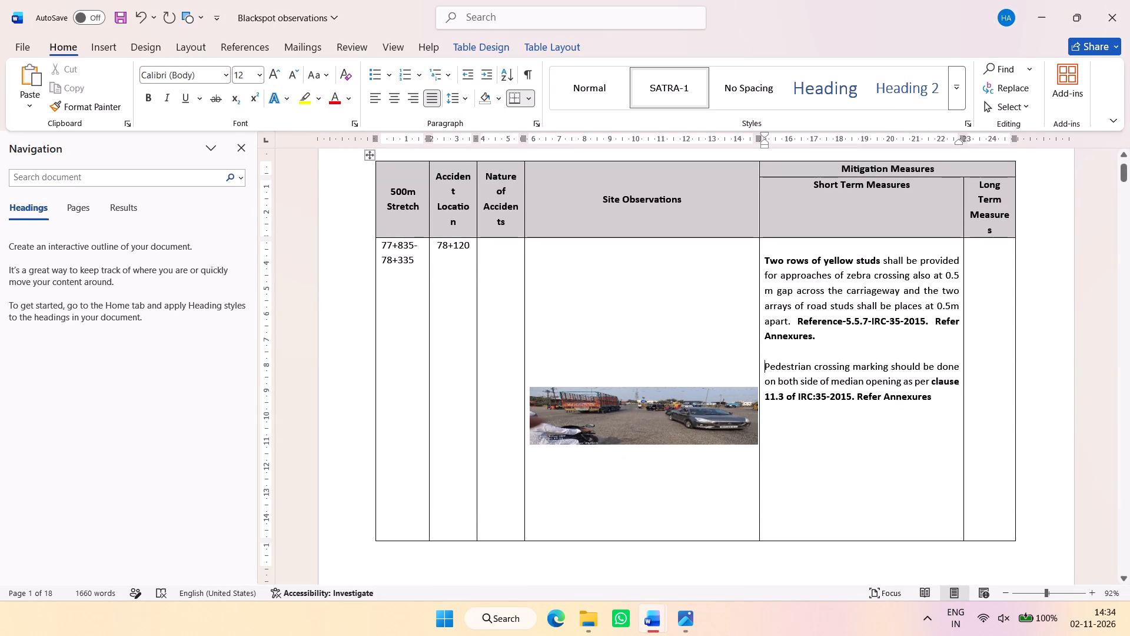
pyautogui.moveTo(942, 396); pyautogui.dragTo(782, 369)
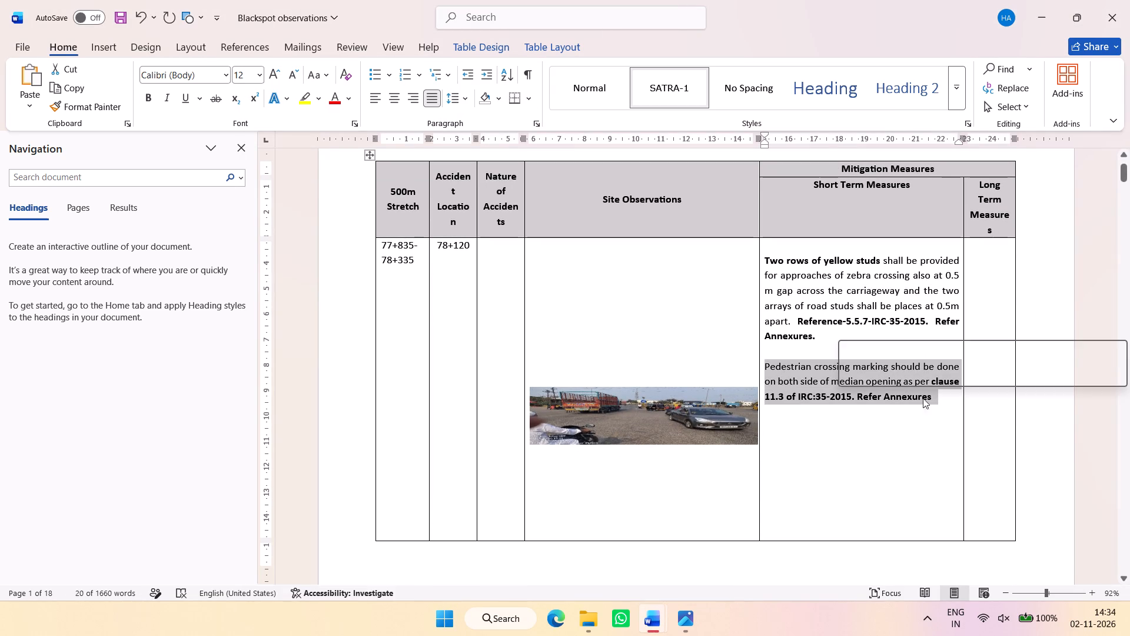
pyautogui.click(942, 396)
pyautogui.press('.')
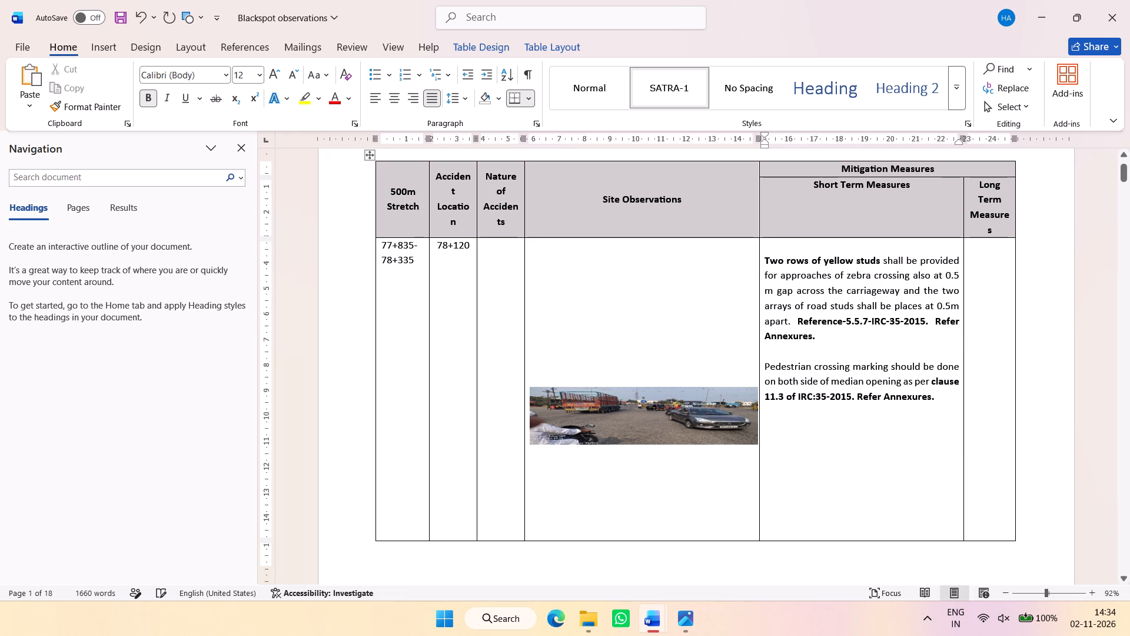
# Move the Two rows of yellow studs measure below the pedestrian crossing marking measure in the original document.
pyautogui.moveTo(833, 336); pyautogui.dragTo(779, 263)
pyautogui.hotkey('ctrl', 'x')
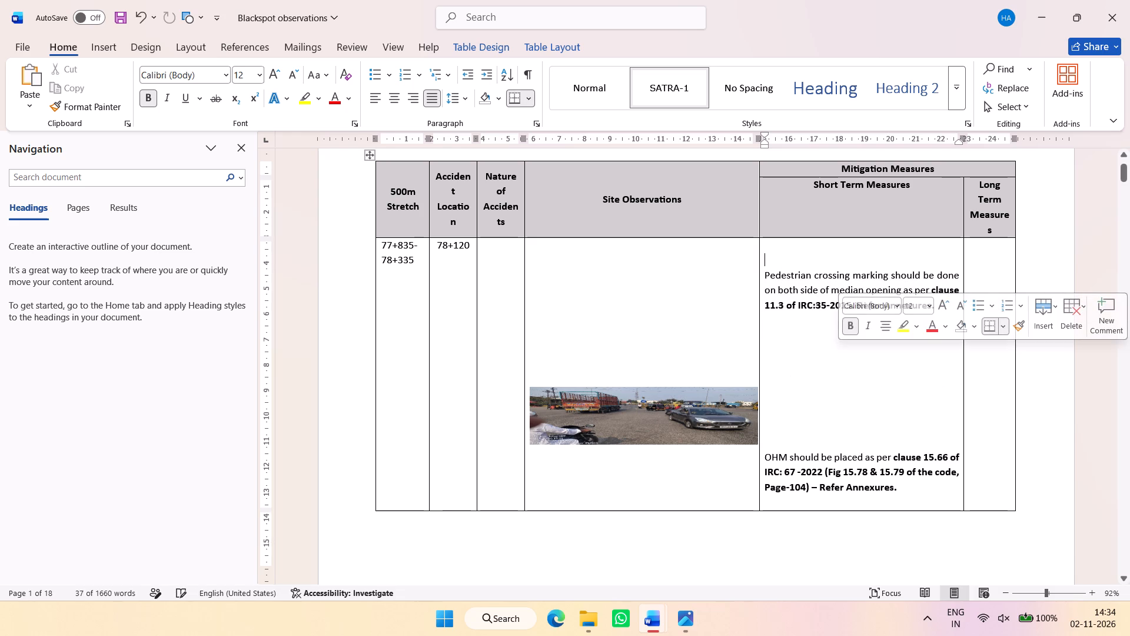
pyautogui.click(862, 360)
pyautogui.click(909, 330)
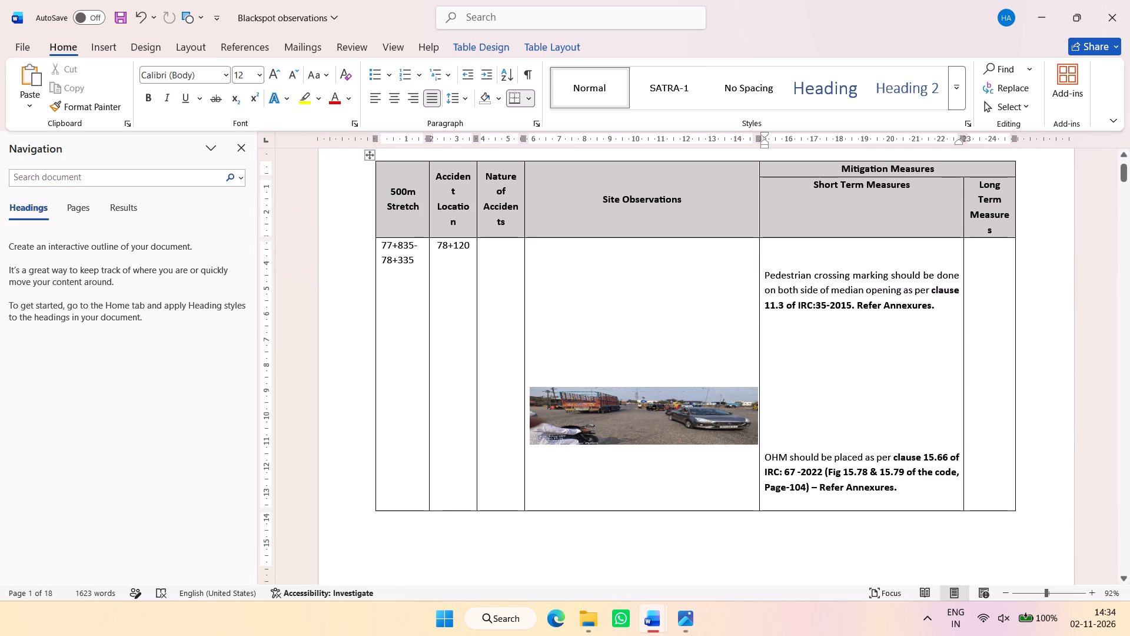
pyautogui.hotkey('ctrl', 'v')
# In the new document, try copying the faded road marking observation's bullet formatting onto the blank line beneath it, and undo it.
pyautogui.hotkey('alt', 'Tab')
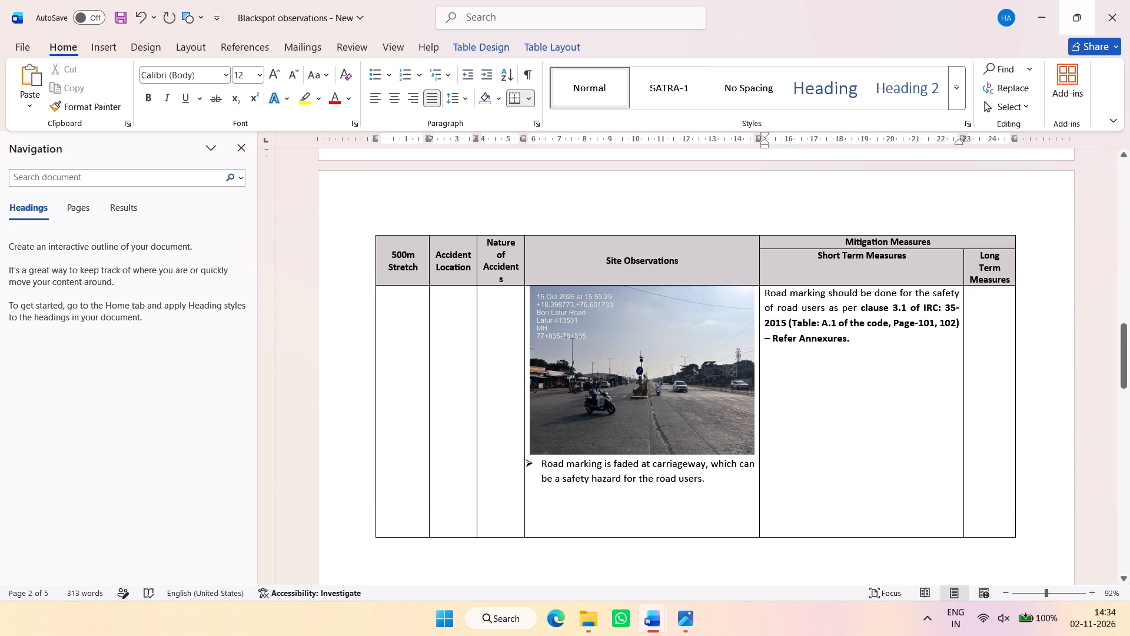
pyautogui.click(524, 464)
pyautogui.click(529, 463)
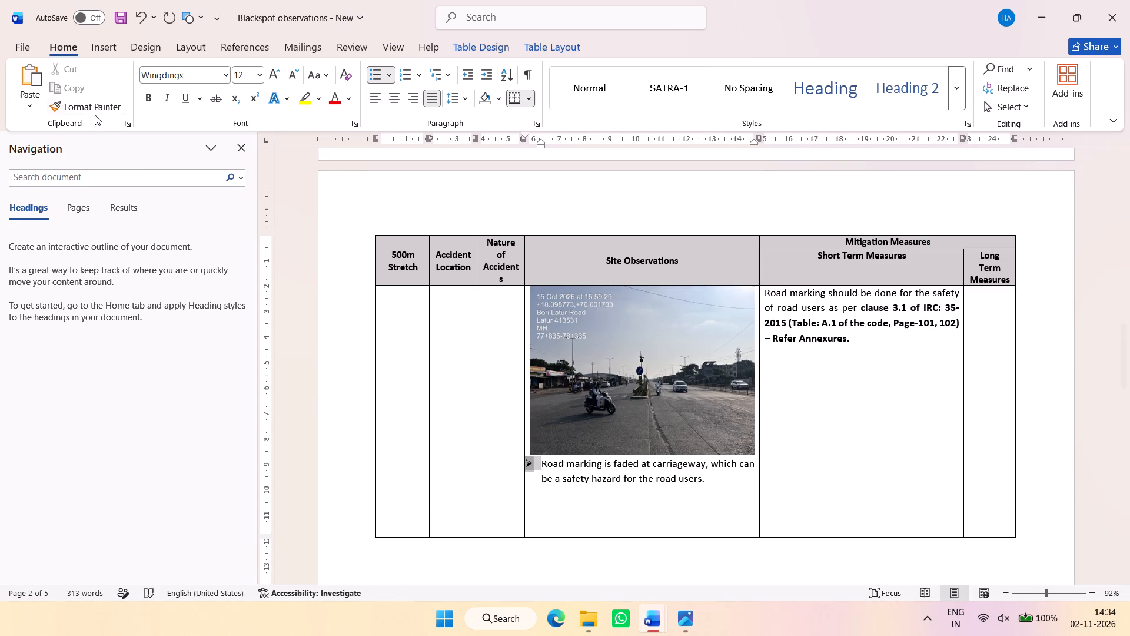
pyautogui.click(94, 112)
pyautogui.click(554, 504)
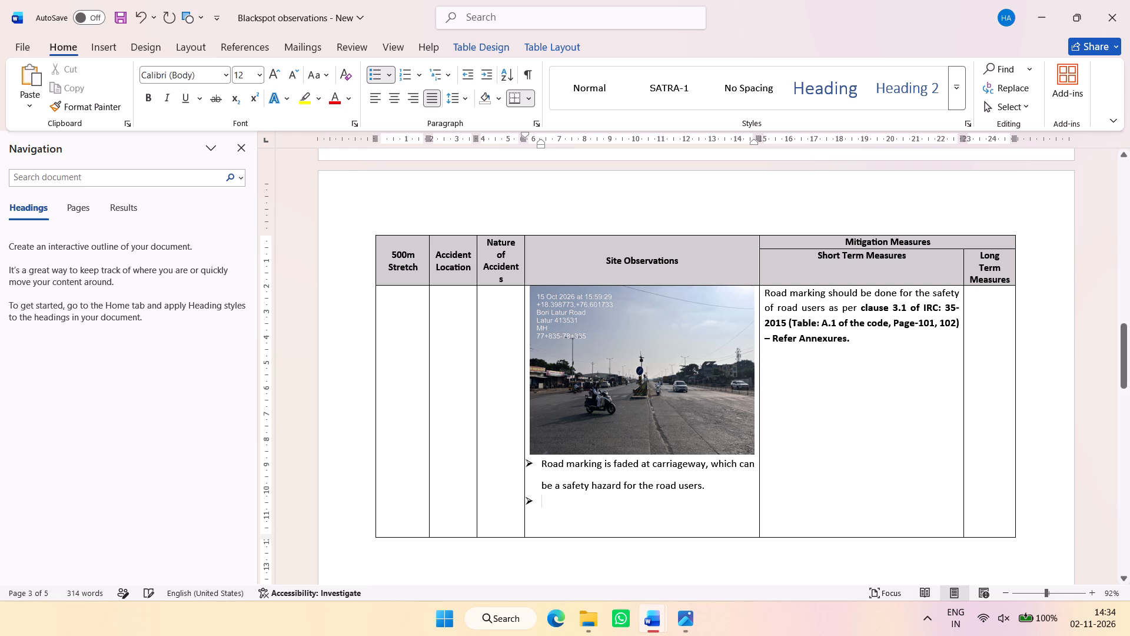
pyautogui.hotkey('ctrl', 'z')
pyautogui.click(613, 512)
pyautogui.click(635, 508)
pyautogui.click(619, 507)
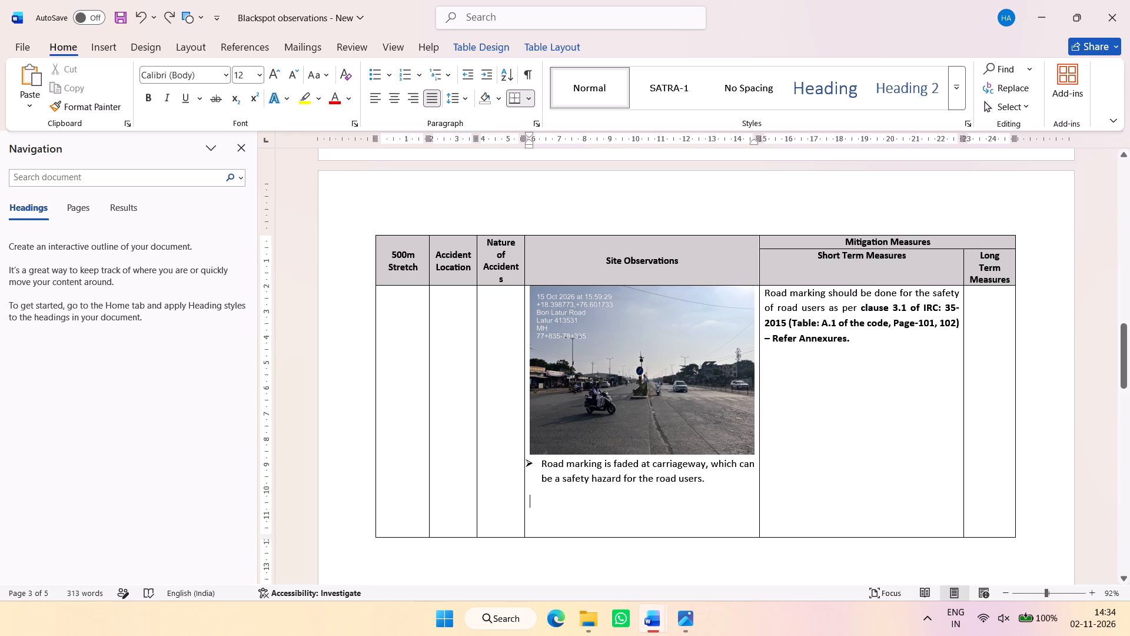
# Remove the space after the faded road marking observation paragraph in the new table.
pyautogui.click(594, 486)
pyautogui.click(454, 98)
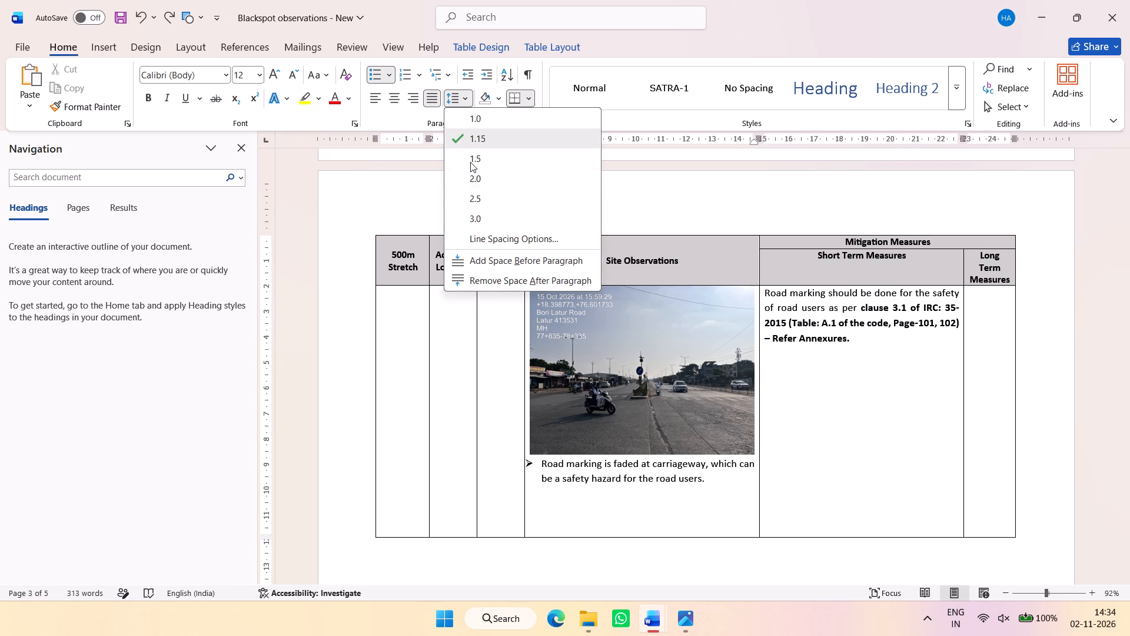
pyautogui.click(493, 286)
pyautogui.click(549, 501)
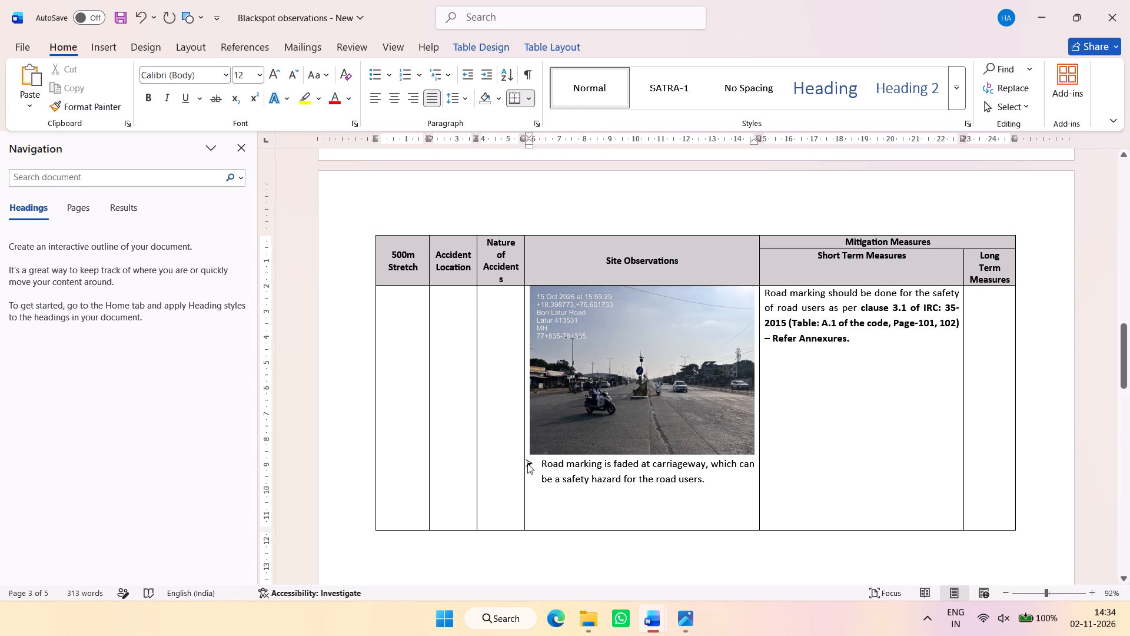
# Add a matching bulleted observation beneath the road marking one: "Pedestrian crossing marking is faded at this location.".
pyautogui.click(527, 463)
pyautogui.click(73, 104)
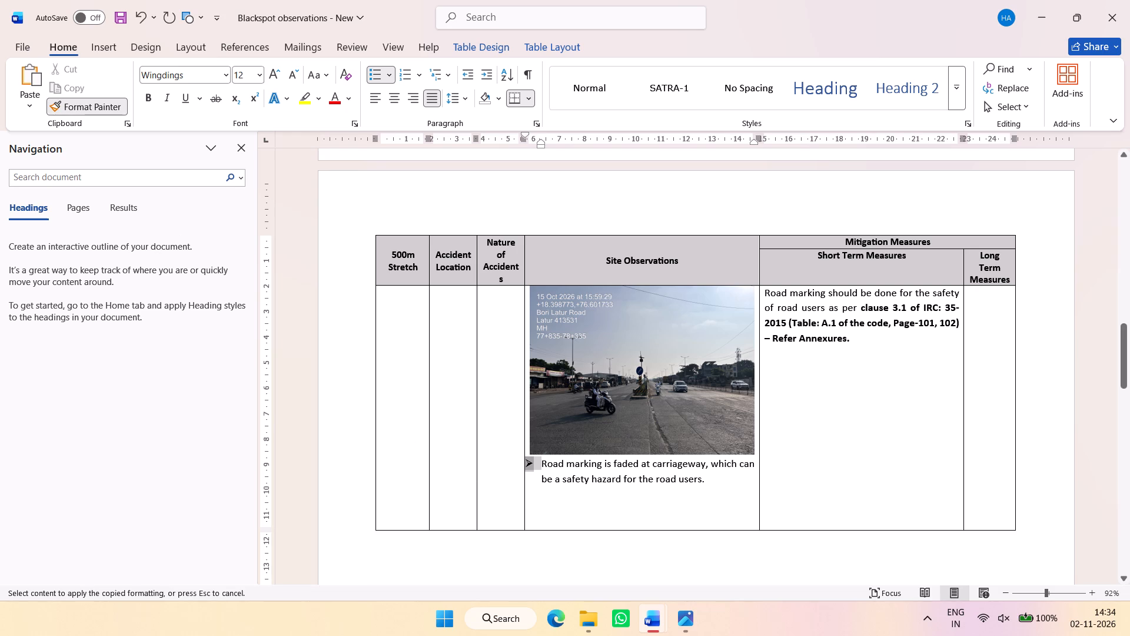
pyautogui.click(542, 500)
pyautogui.write('Pedestrian crossing marking is faded at this loation')
pyautogui.press('BackSpace')
pyautogui.press('BackSpace')
pyautogui.press('BackSpace')
pyautogui.press('BackSpace')
pyautogui.press('BackSpace')
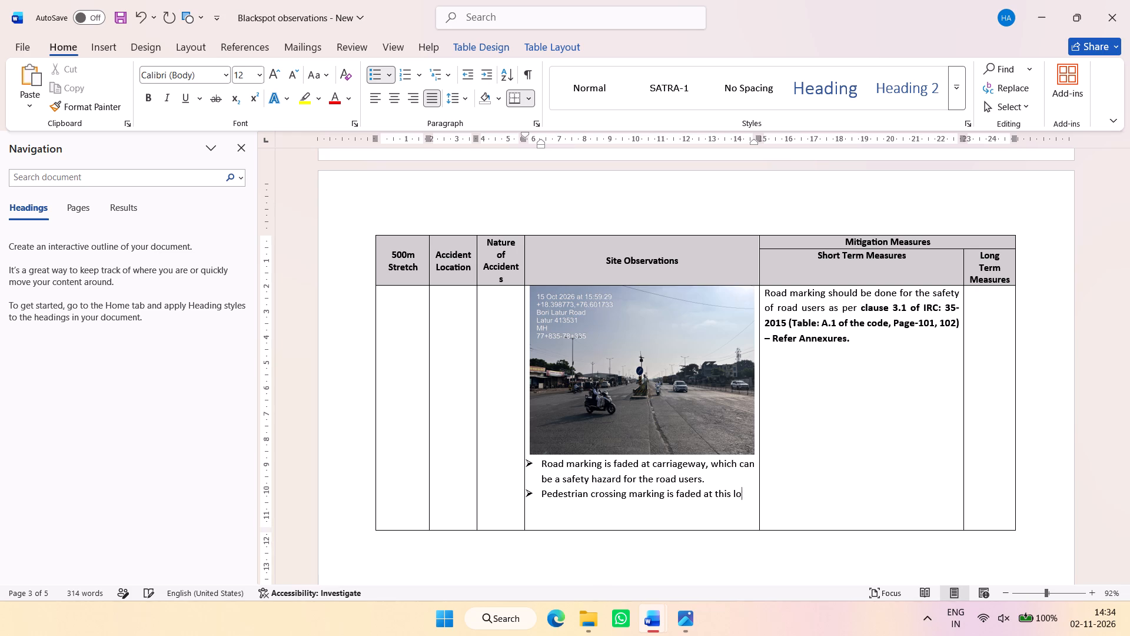
pyautogui.write('cation.')
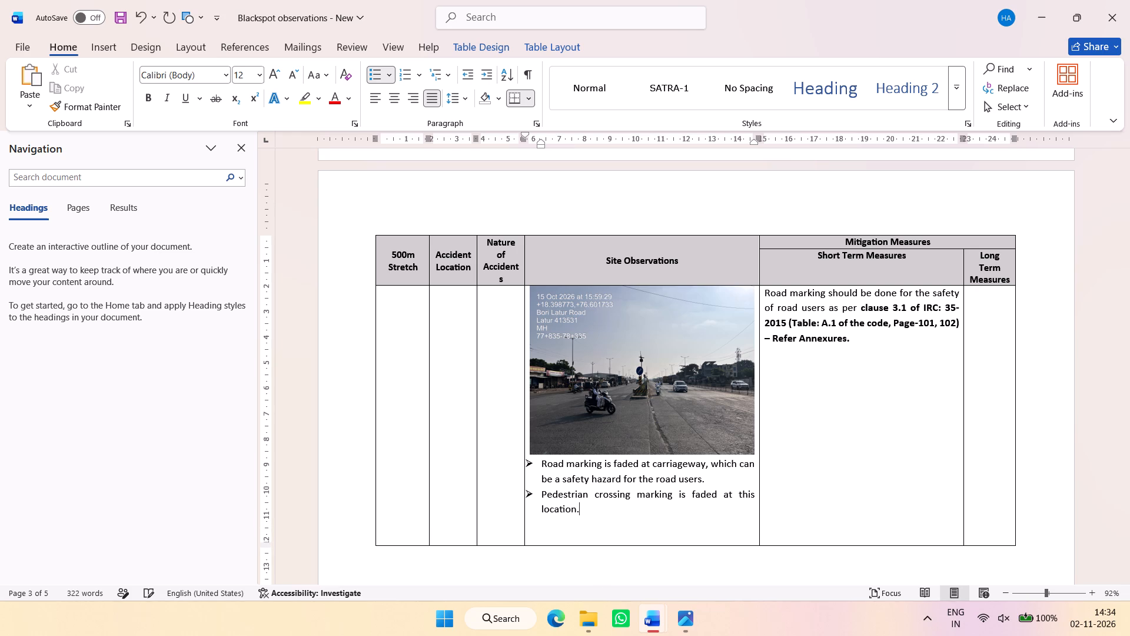
# Insert an unbulleted blank line between the road marking and pedestrian crossing observations.
pyautogui.click(716, 481)
pyautogui.press('Return')
pyautogui.press('Return')
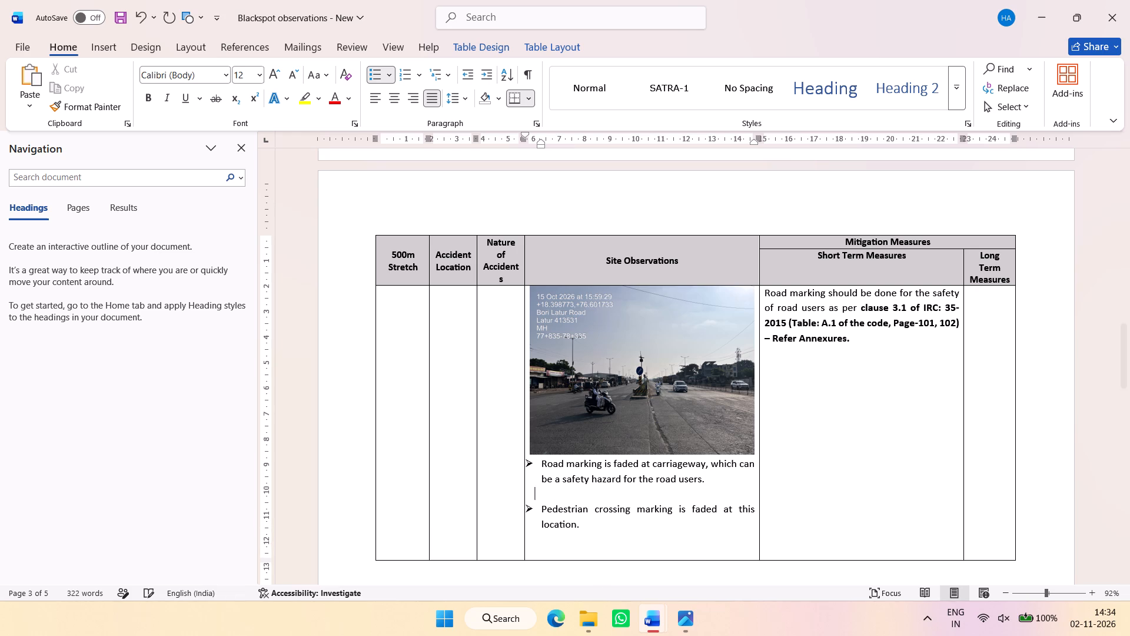
# Move the original's pedestrian crossing marking and yellow studs measures into the new table's short-term column, one blank line below the Road marking measure.
pyautogui.hotkey('alt', 'Tab')
pyautogui.scroll(7, 802, 433)
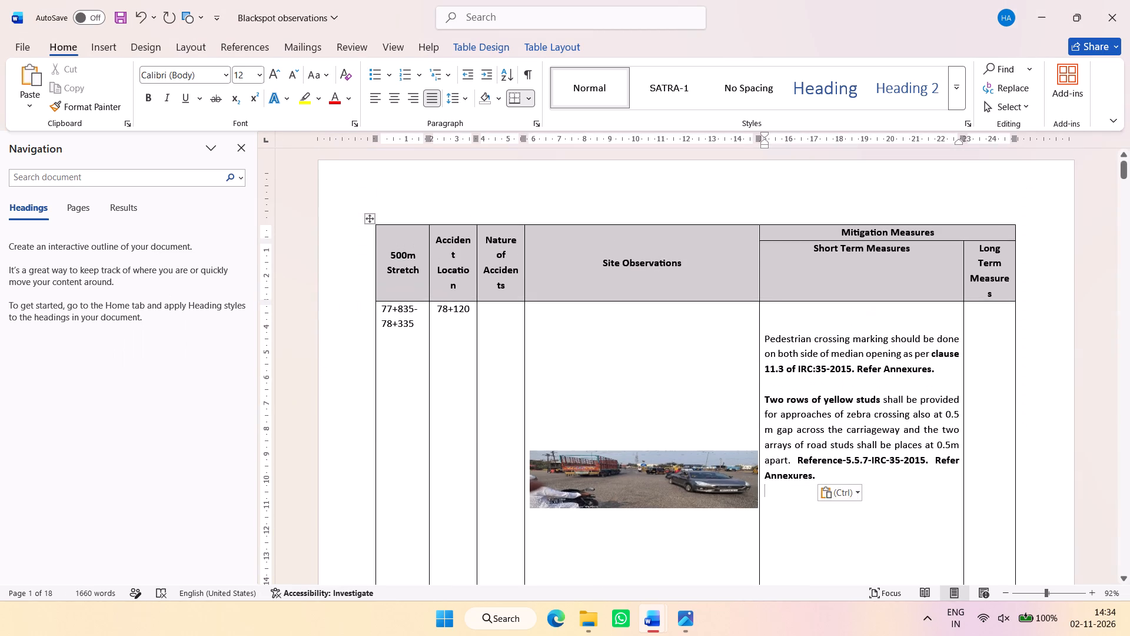
pyautogui.hotkey('alt', 'Tab')
pyautogui.hotkey('alt', 'Tab')
pyautogui.moveTo(850, 473); pyautogui.dragTo(809, 413)
pyautogui.moveTo(809, 413); pyautogui.dragTo(778, 342)
pyautogui.hotkey('ctrl', 'c')
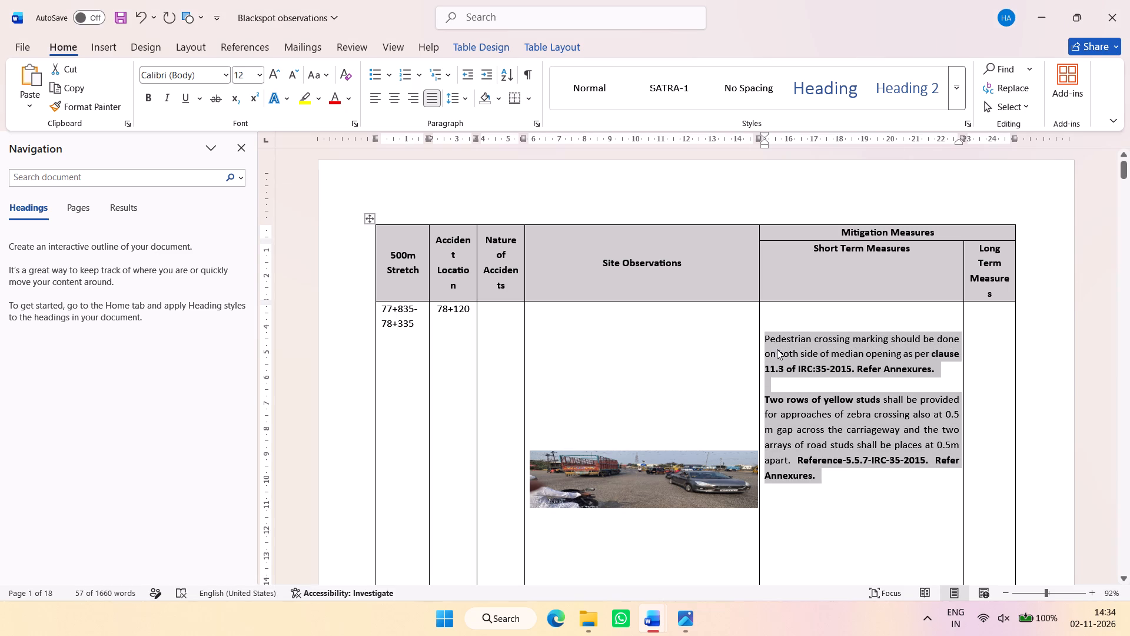
pyautogui.hotkey('ctrl', 'x')
pyautogui.hotkey('alt', 'Tab')
pyautogui.click(808, 460)
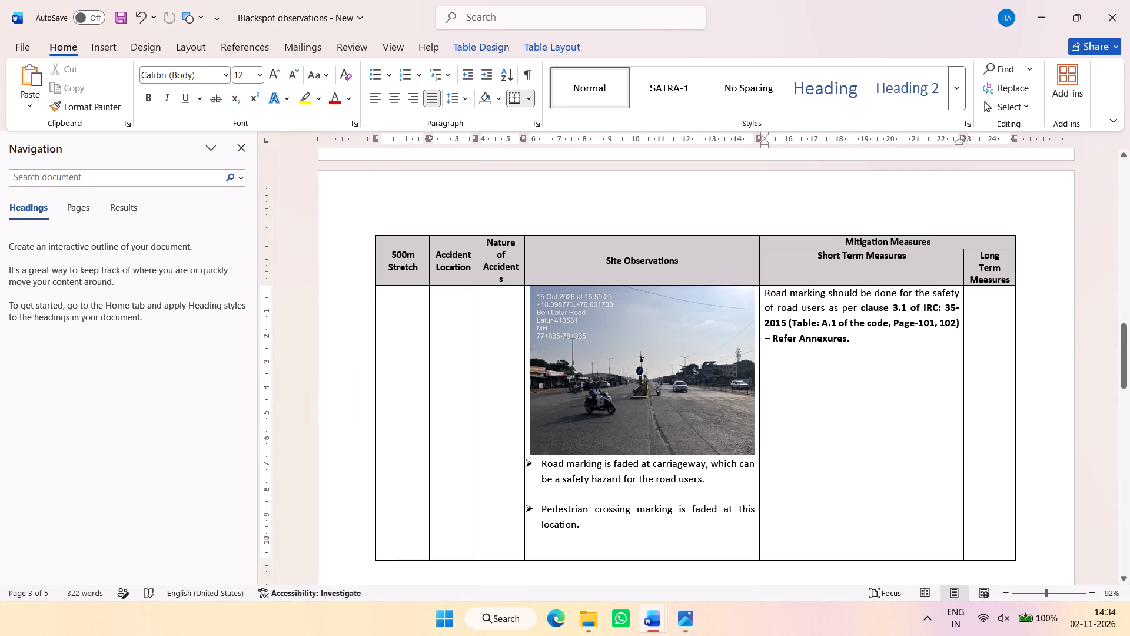
pyautogui.press('Return')
pyautogui.press('Return')
pyautogui.press('Return')
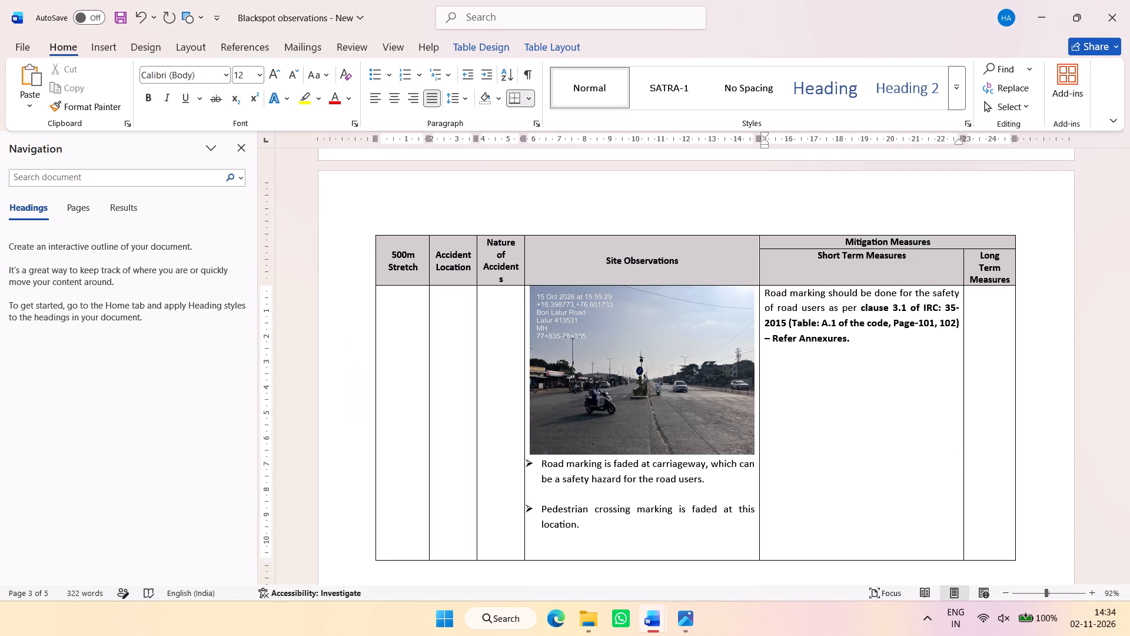
pyautogui.press('BackSpace')
pyautogui.press('BackSpace')
pyautogui.hotkey('ctrl', 'v')
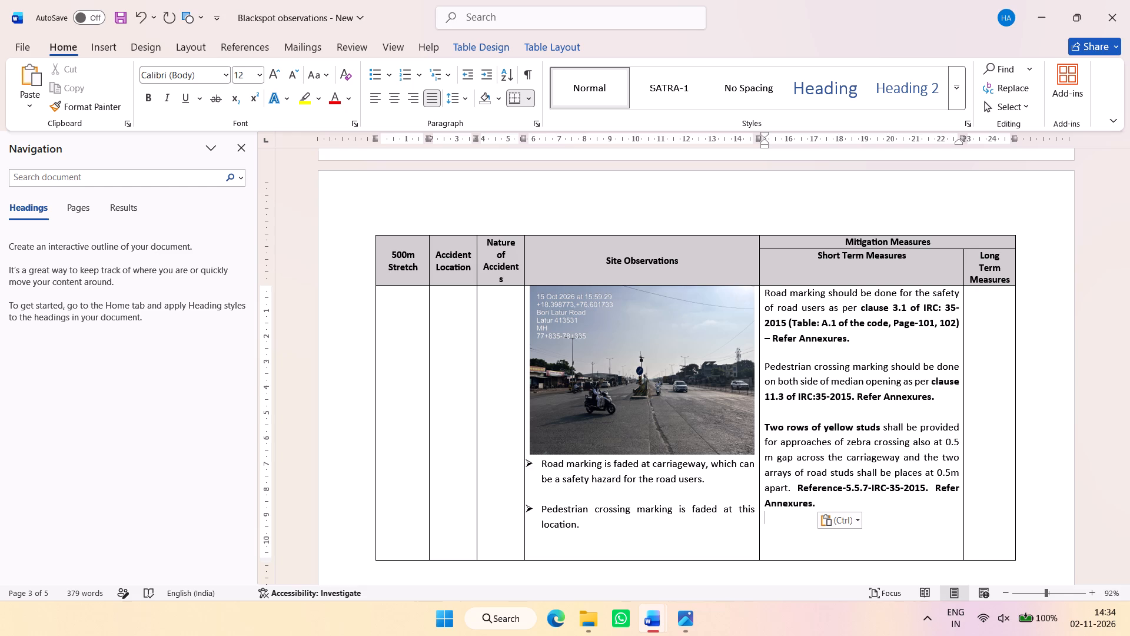
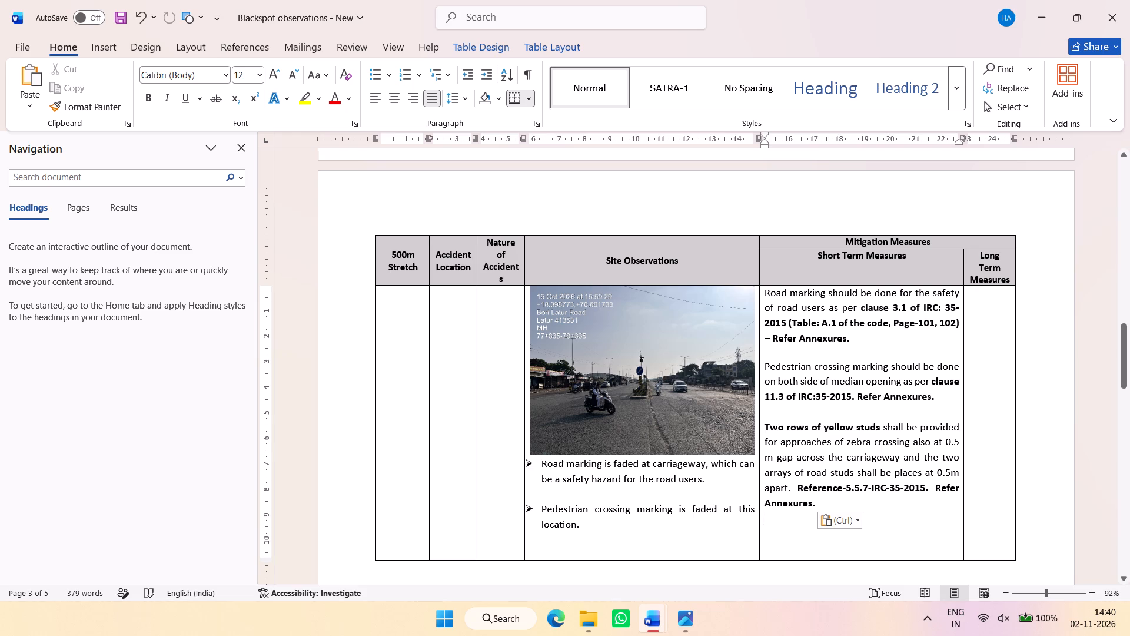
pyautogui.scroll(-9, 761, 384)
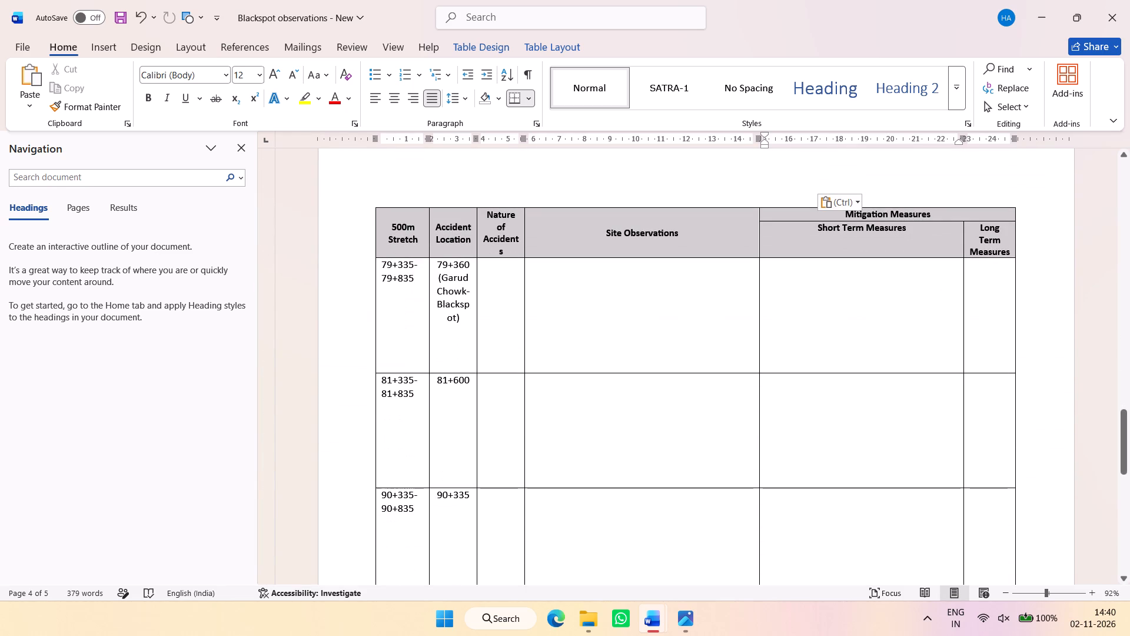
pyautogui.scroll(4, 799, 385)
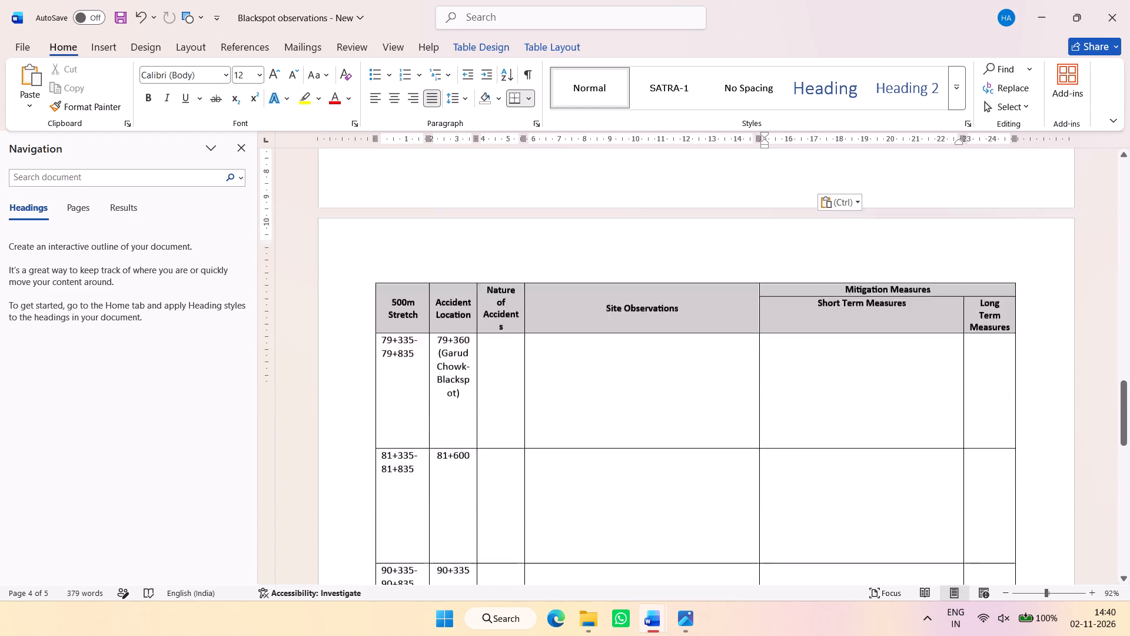